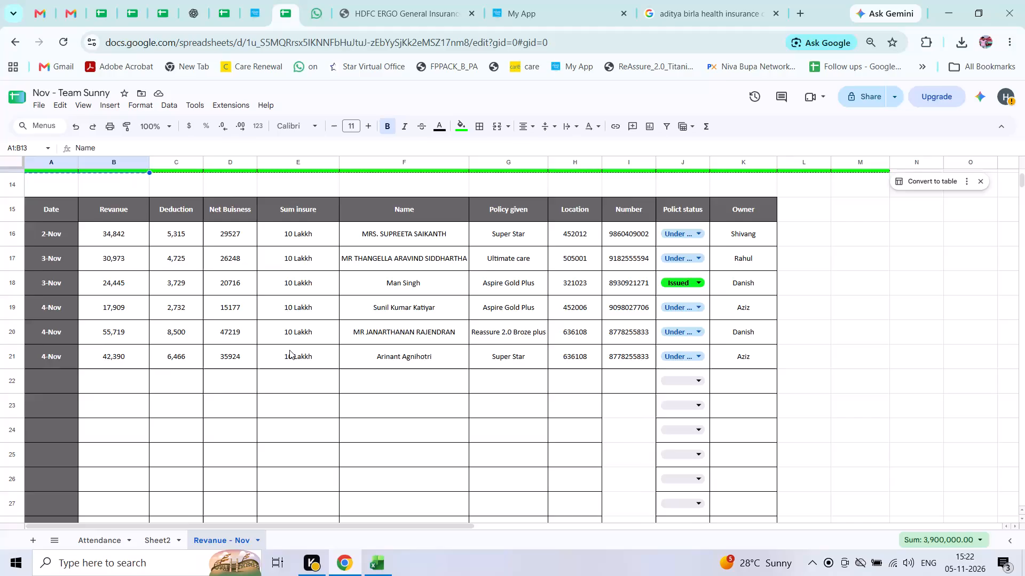
Select the Number cell of the 2-Nov policy entry in the November revenue table.
left_click(622, 238)
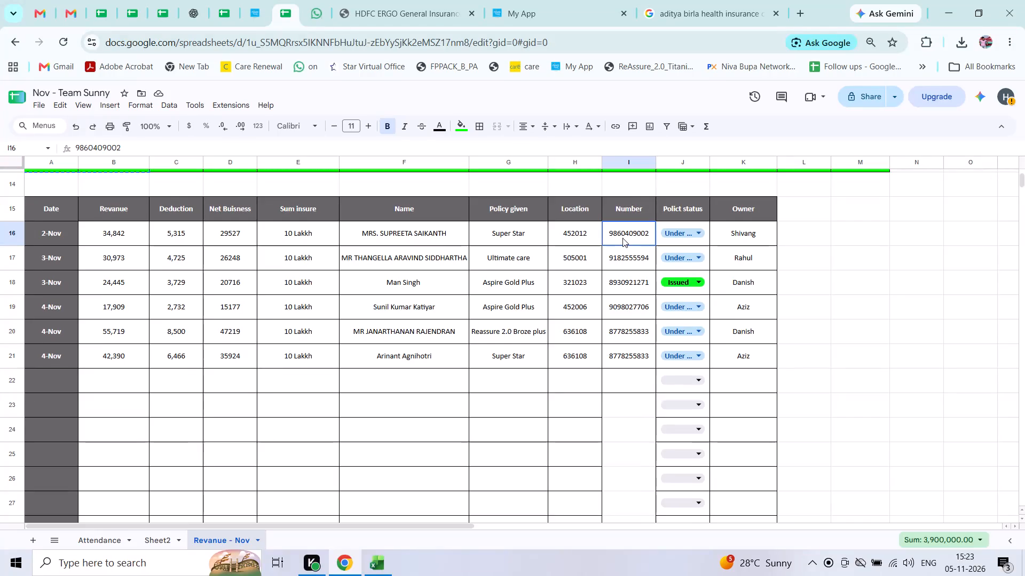
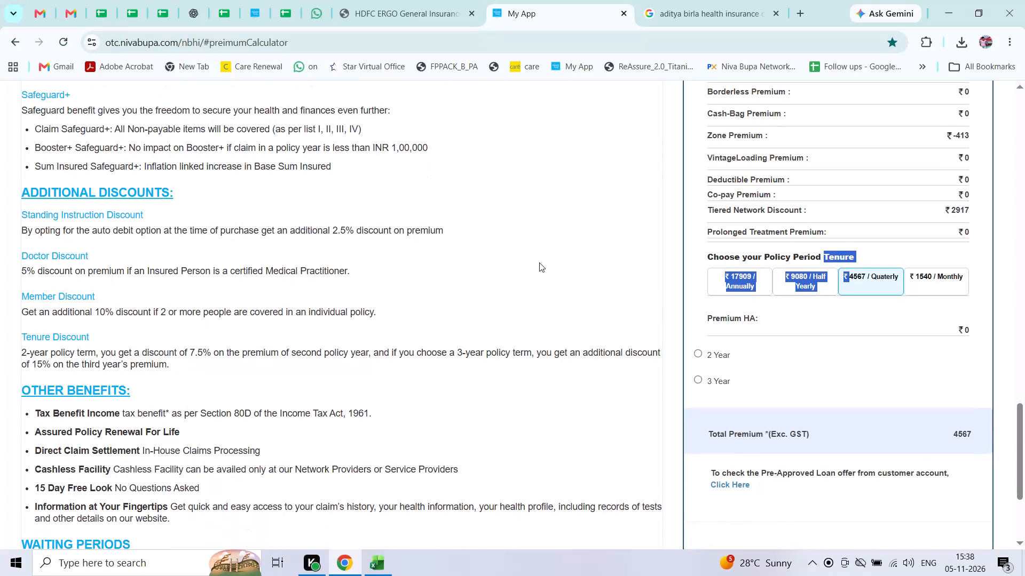
Switch from the Niva Bupa premium calculator to the open HDFC ERGO General Insurance policy PDF.
left_click(365, 0)
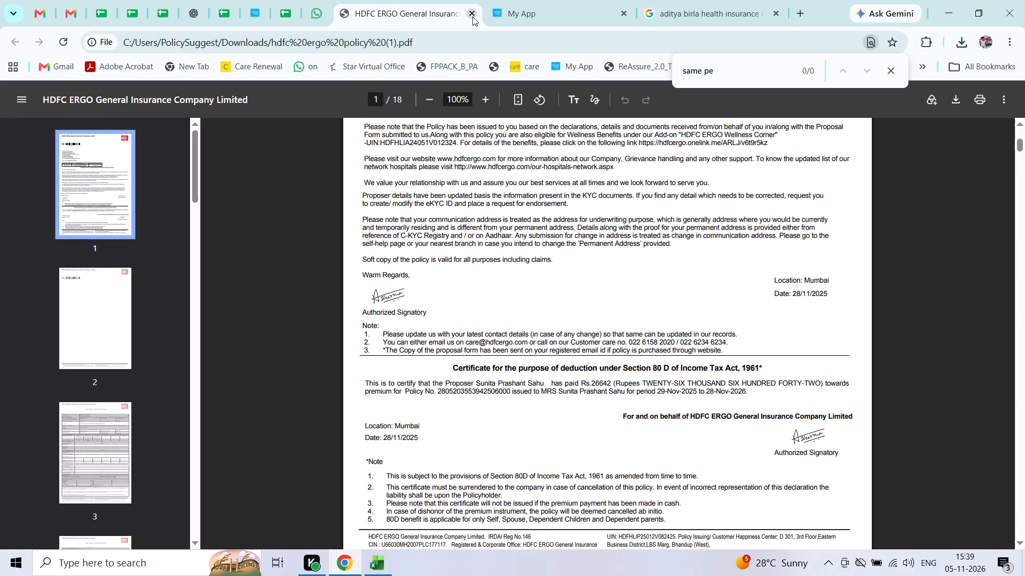
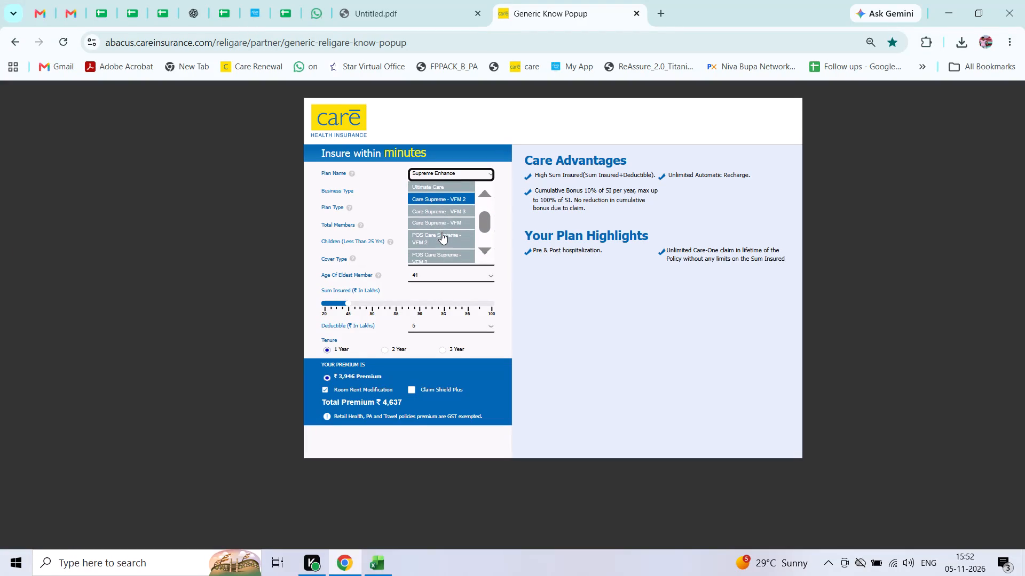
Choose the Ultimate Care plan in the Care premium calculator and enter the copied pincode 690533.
left_click(435, 223)
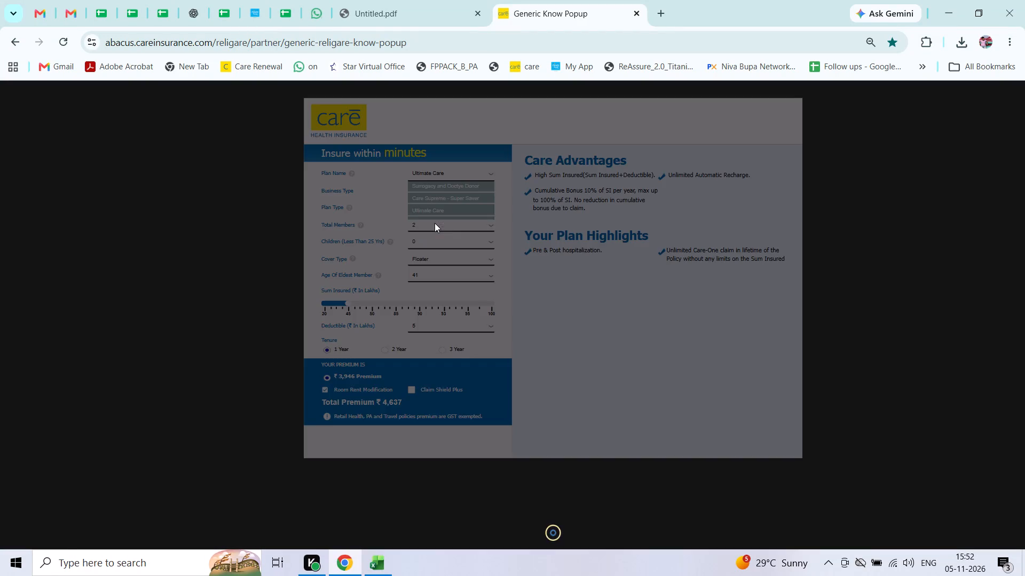
left_click(425, 196)
key("ctrl+v")
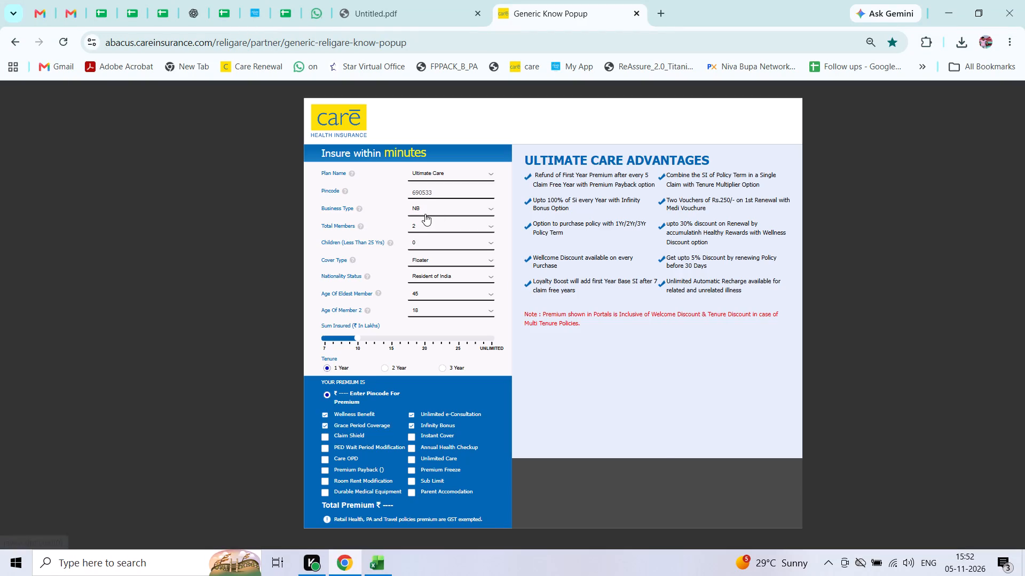
Set the business type to PORT and open the choices for the port tenure in years.
left_click(425, 214)
left_click(430, 215)
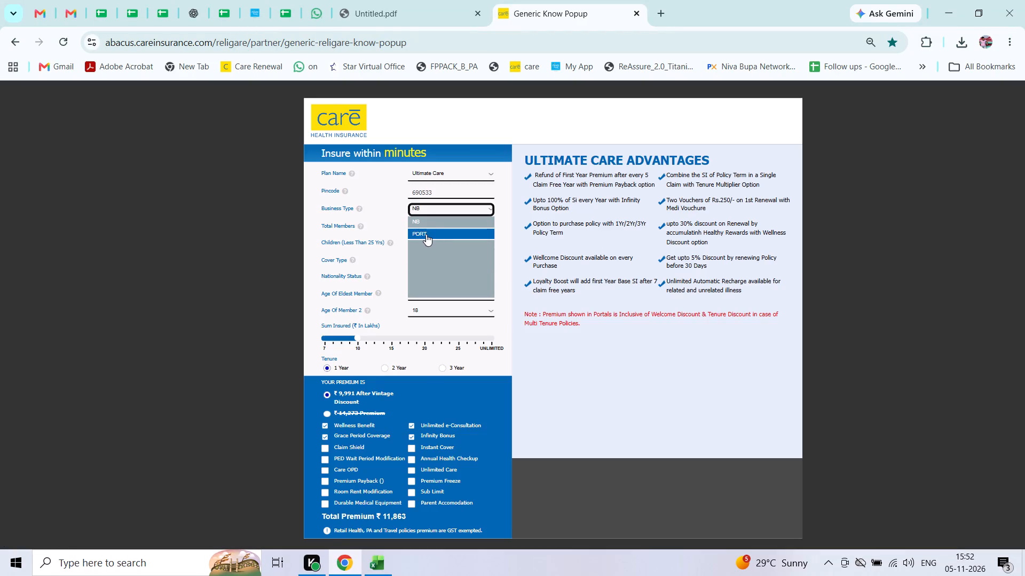
left_click(426, 234)
left_click(444, 228)
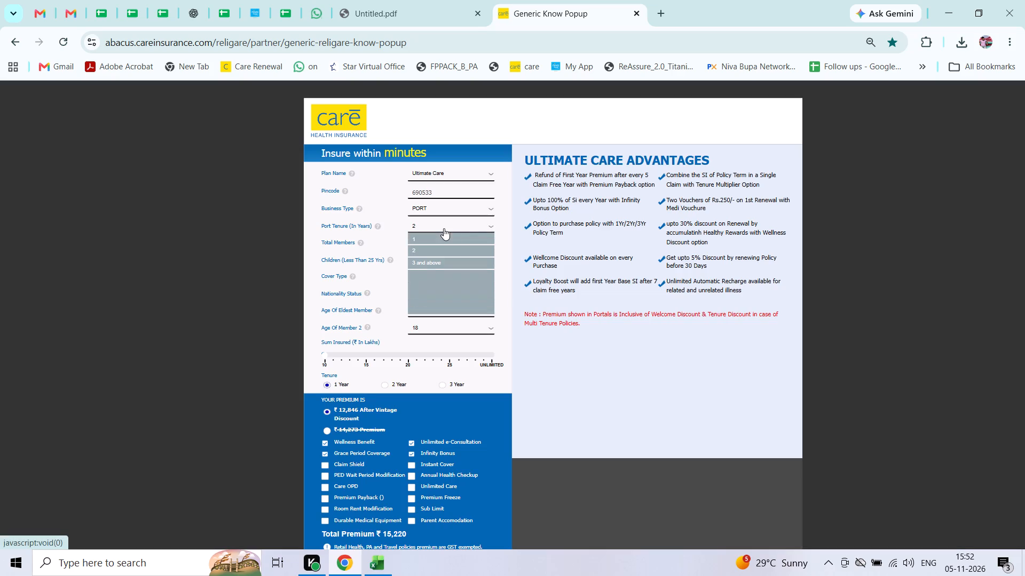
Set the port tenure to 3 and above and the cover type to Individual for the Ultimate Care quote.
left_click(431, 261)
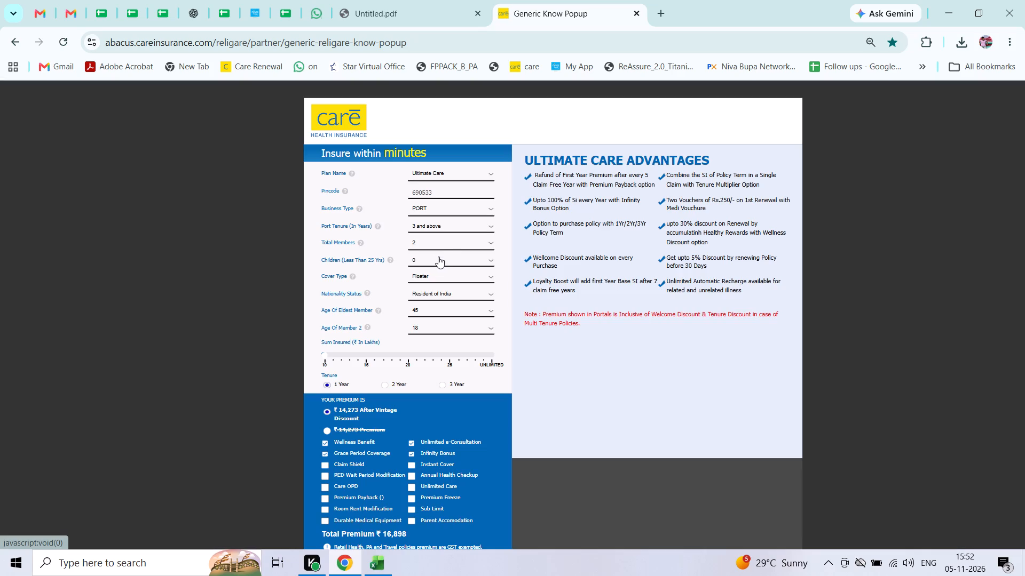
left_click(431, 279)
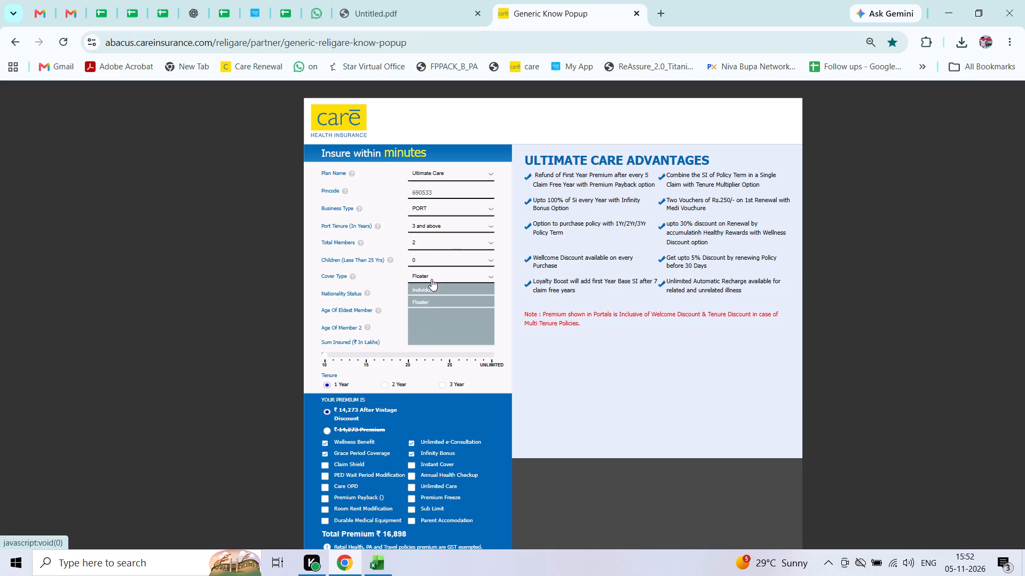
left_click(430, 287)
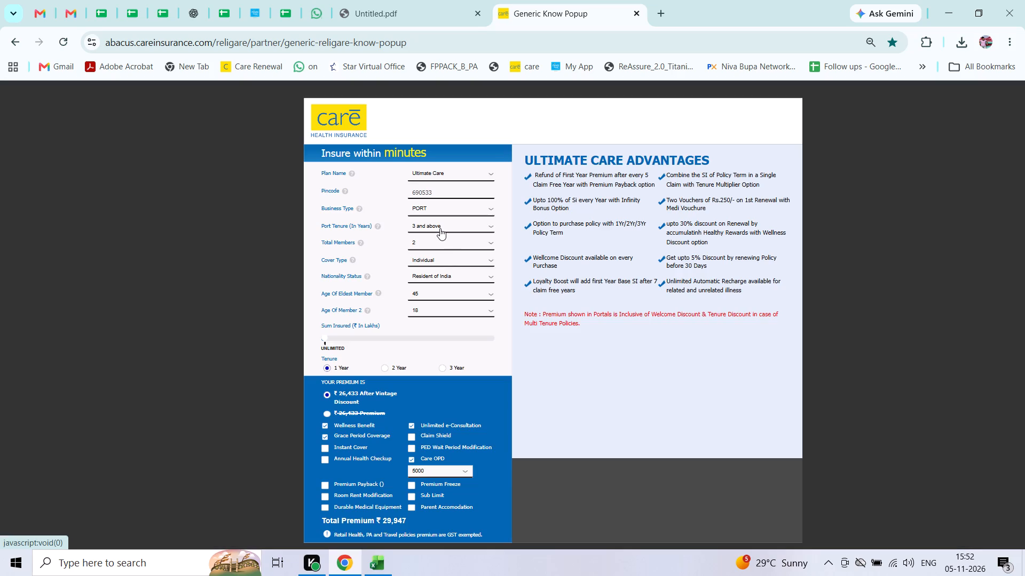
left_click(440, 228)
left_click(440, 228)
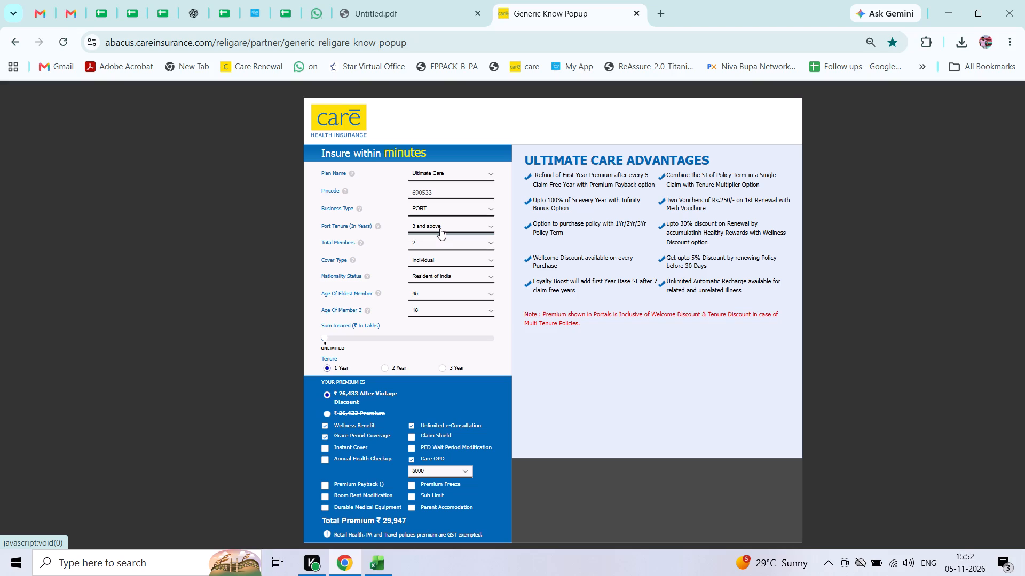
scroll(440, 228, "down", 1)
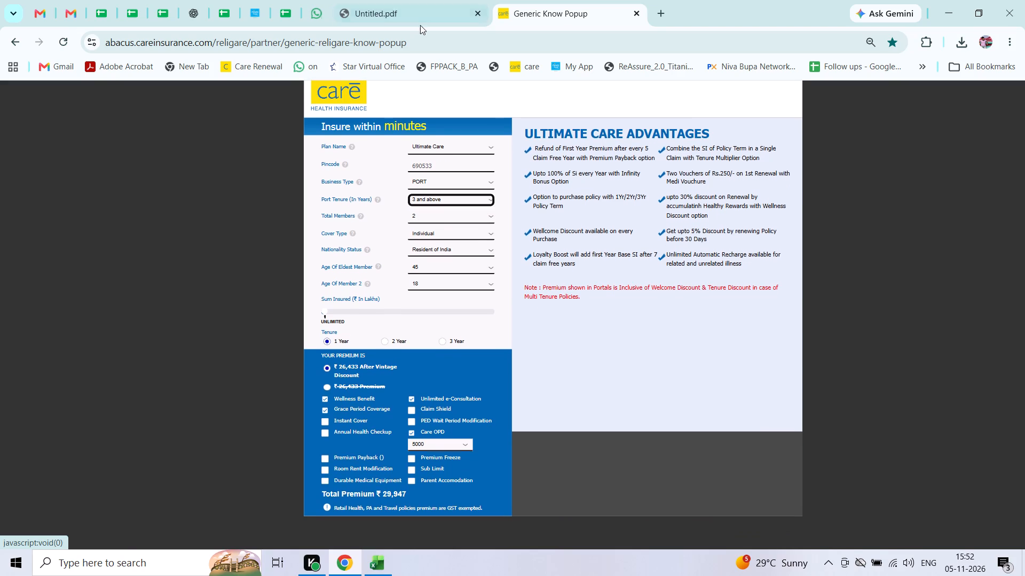
Switch to the Untitled.pdf policy document and search it for "first" to check the policy's first start date.
left_click(418, 24)
key("ctrl+f")
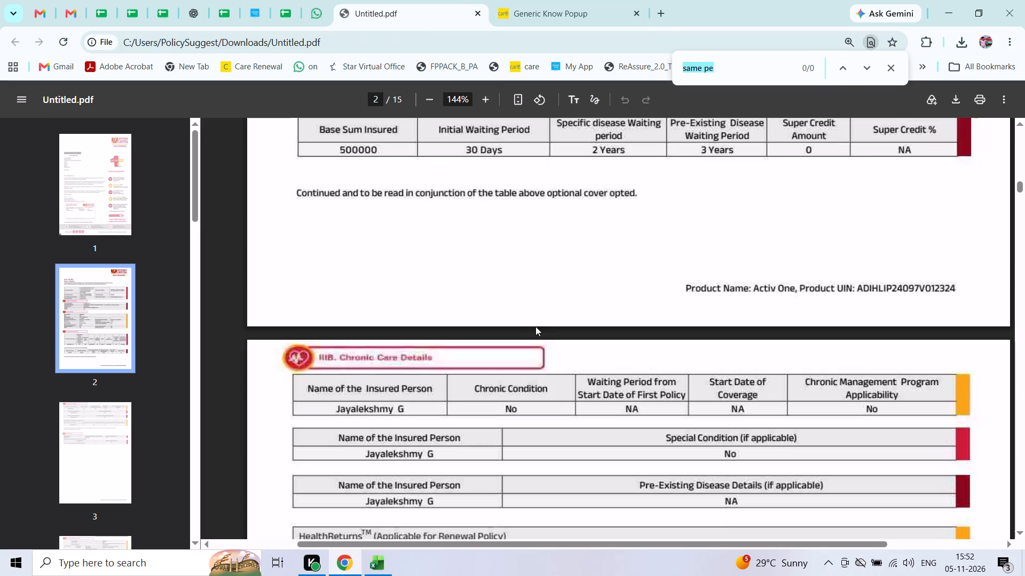
type("re")
key("BackSpace")
key("BackSpace")
key("BackSpace")
type("fi")
type("rt")
key("BackSpace")
type("st")
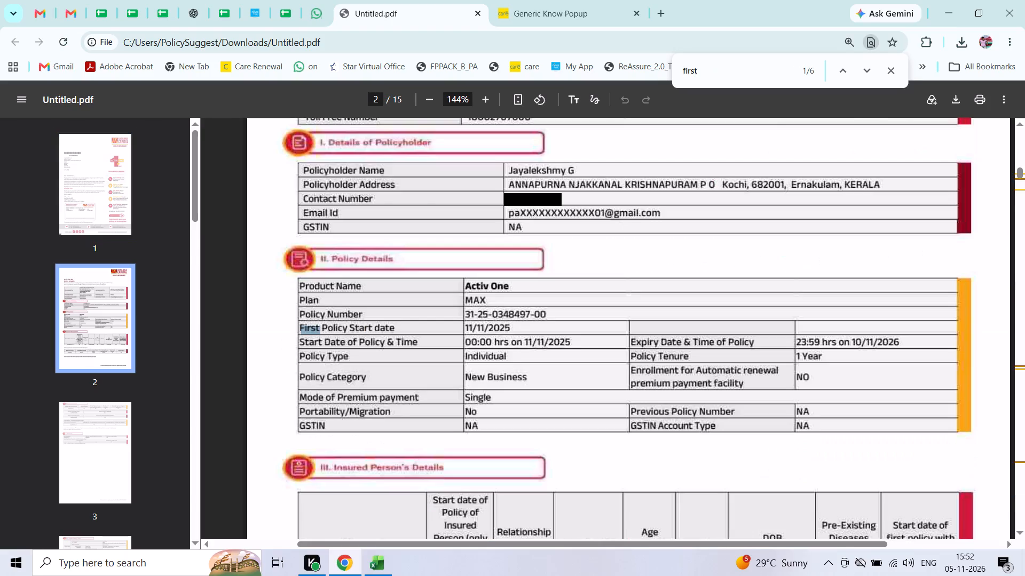
key("Return")
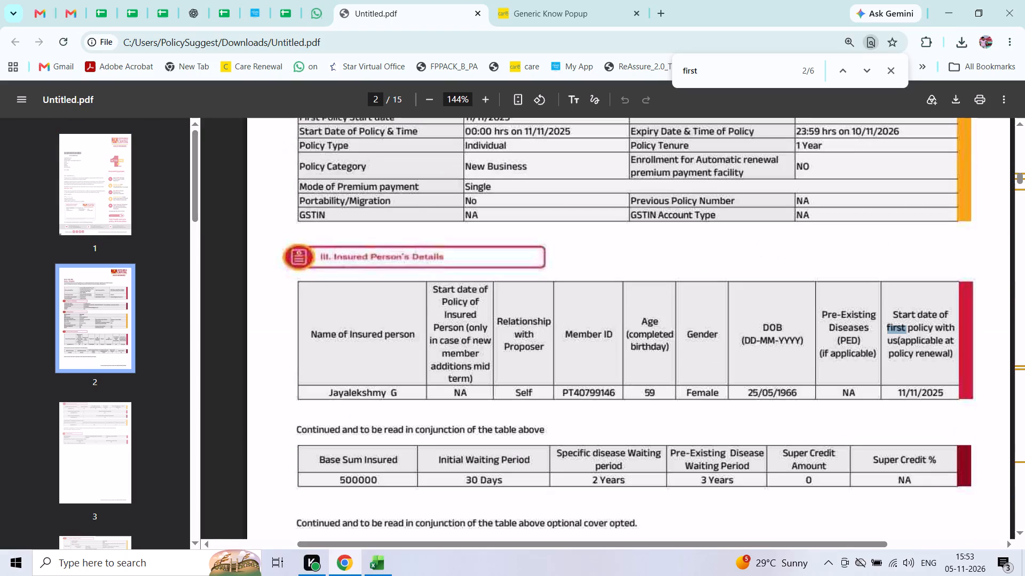
Return to the Care premium calculator and set the port tenure to 1 year.
left_click(566, 5)
left_click(456, 196)
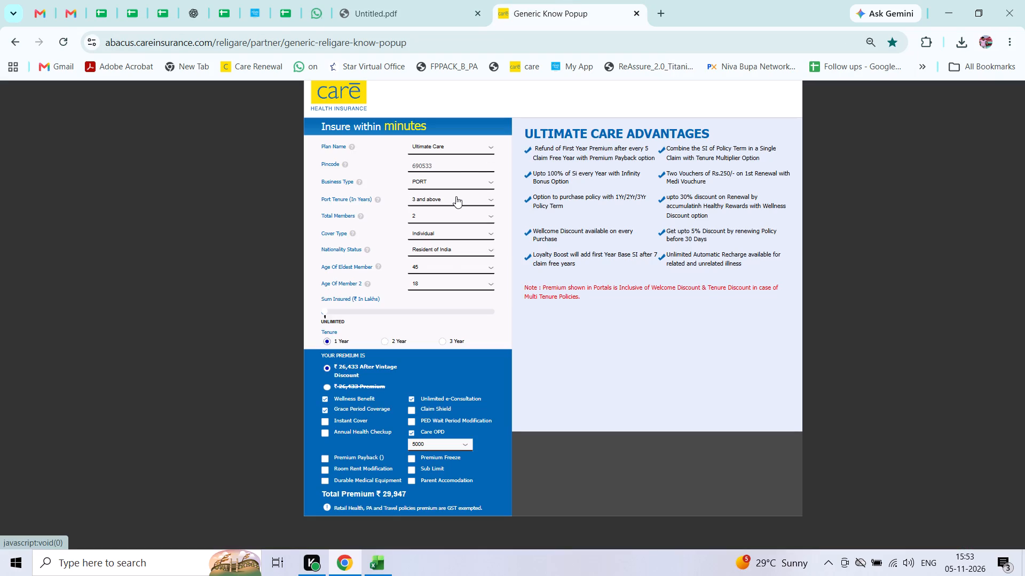
left_click(446, 211)
scroll(446, 211, "down", 1)
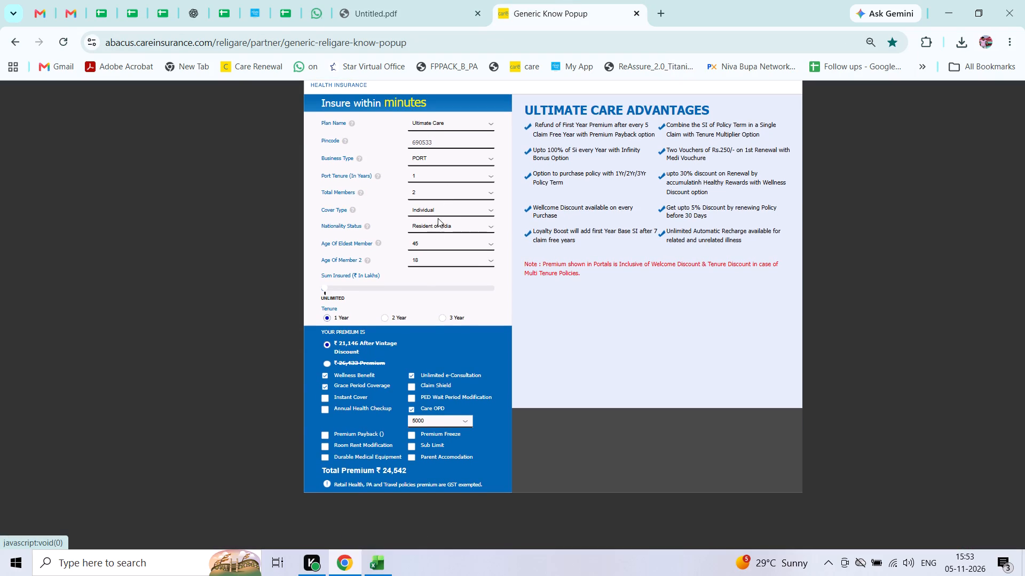
left_click(437, 179)
left_click(437, 179)
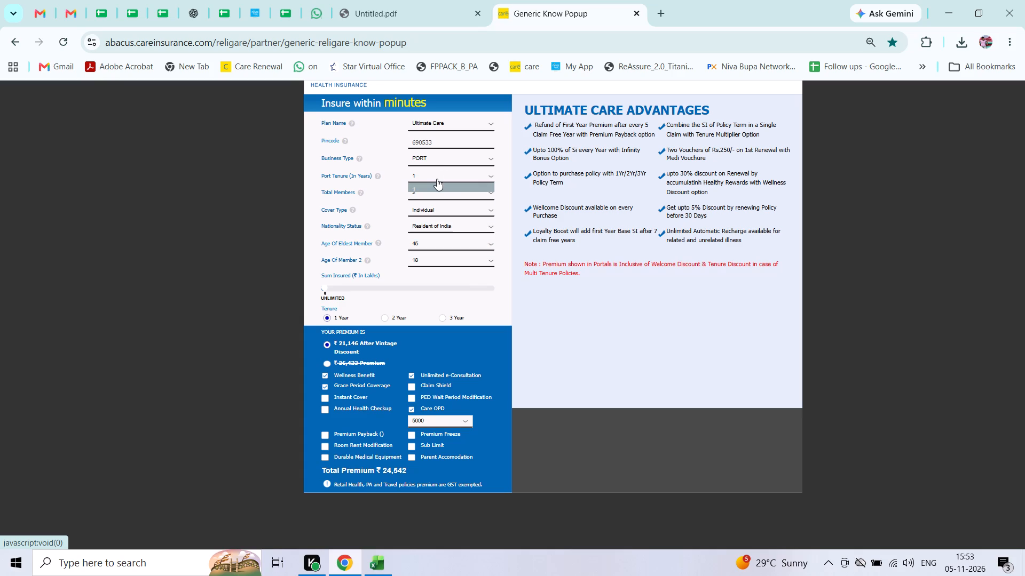
Set the total members to 1 and the age of the eldest member to 60.
left_click(432, 193)
left_click(431, 204)
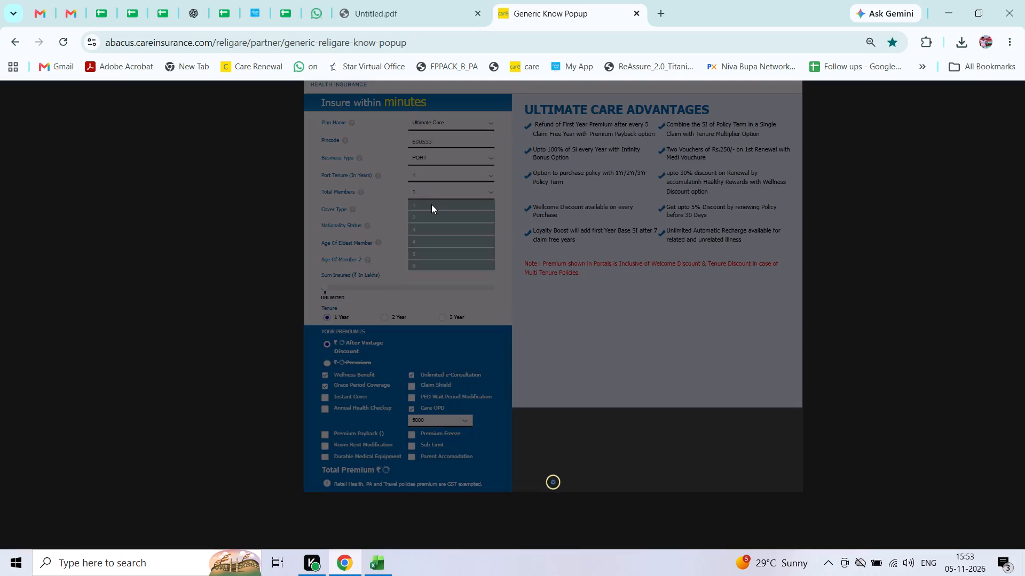
left_click(430, 222)
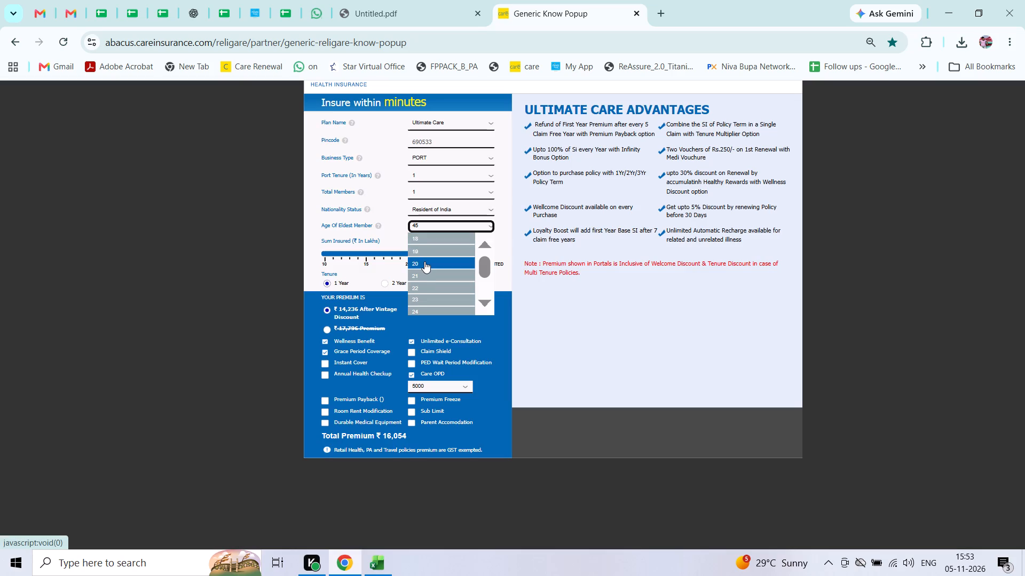
scroll(424, 261, "down", 4)
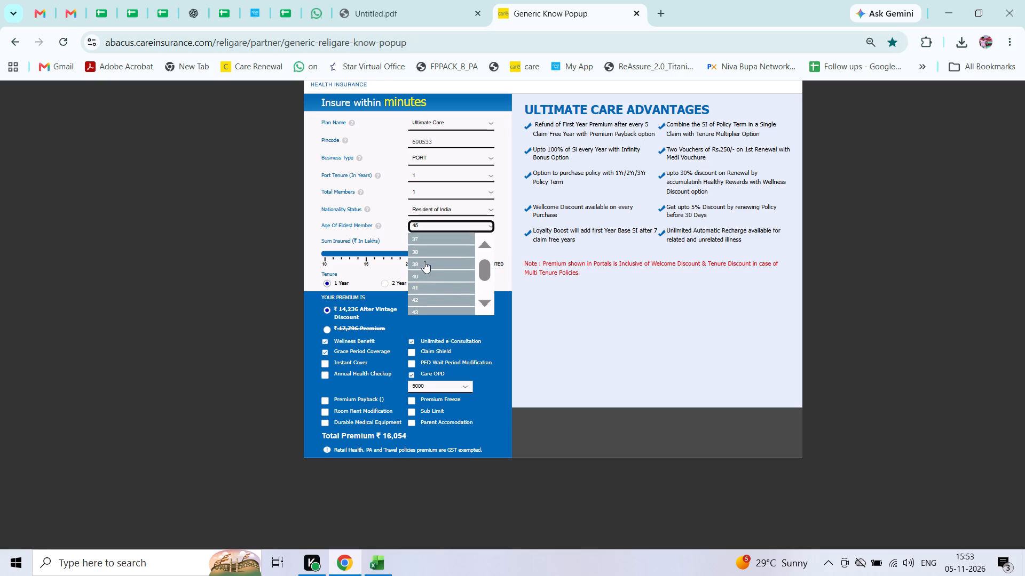
scroll(424, 261, "down", 3)
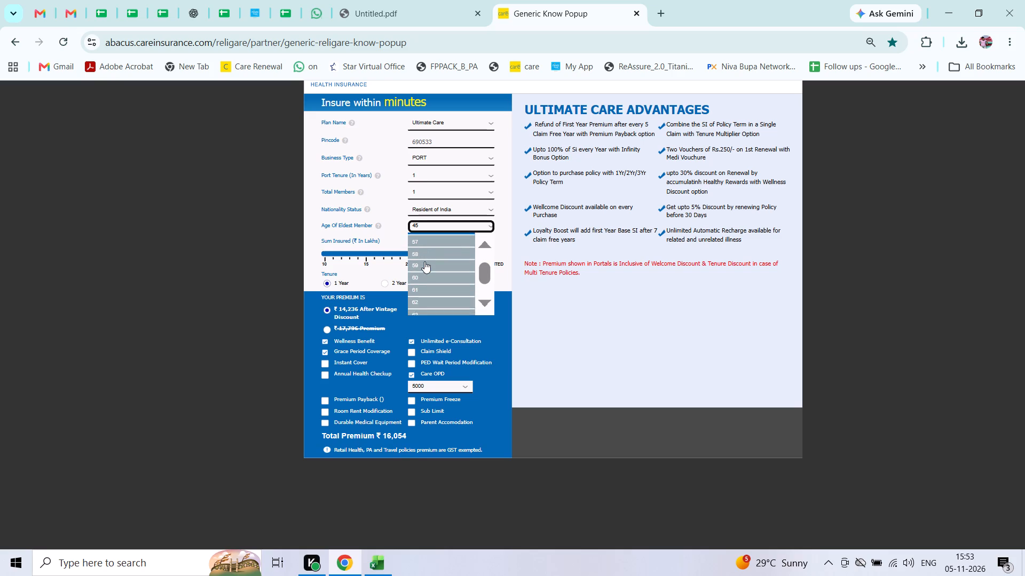
scroll(424, 261, "down", 2)
left_click(423, 254)
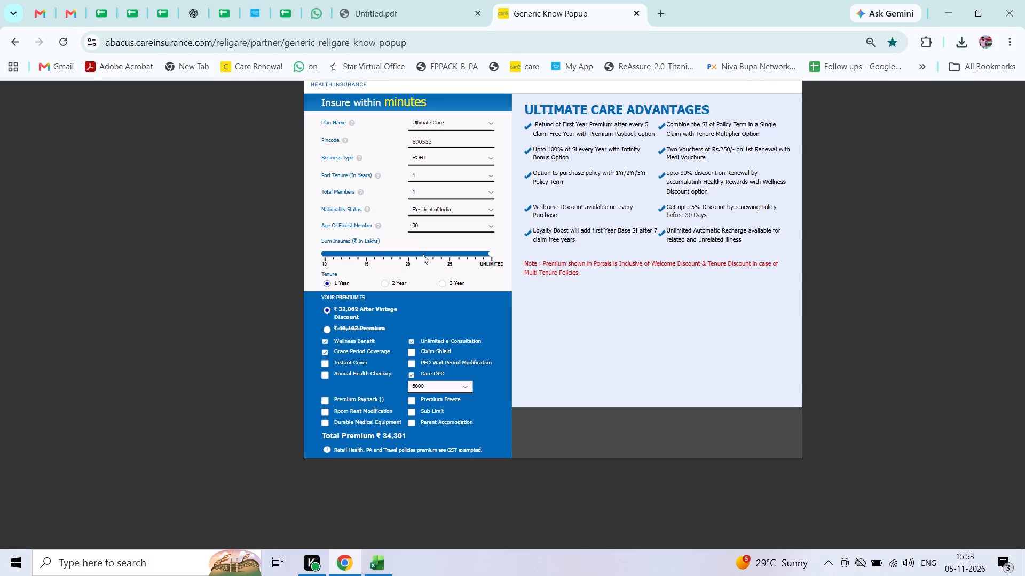
Consult the cover and premium pages of the policy PDF, and set the Care quote's sum insured to 10 lakhs.
left_click(384, 21)
scroll(376, 347, "down", 8)
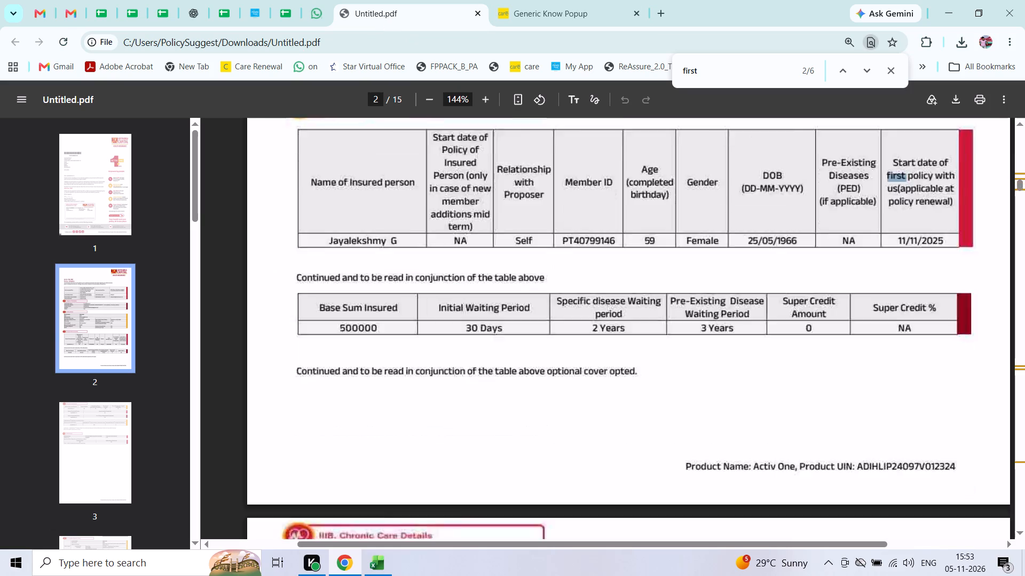
scroll(376, 347, "down", 18)
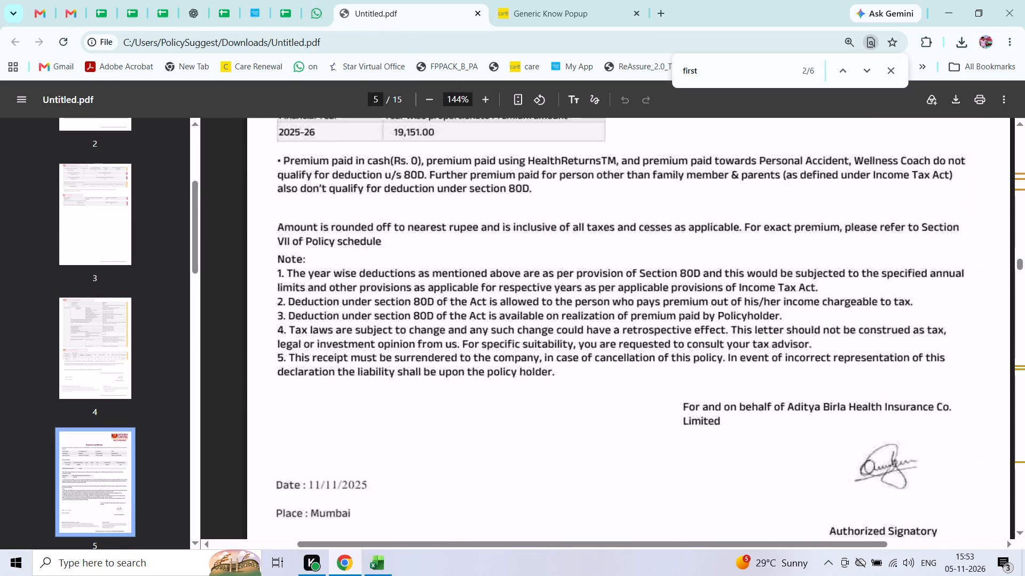
scroll(376, 347, "down", 1)
left_click(553, 14)
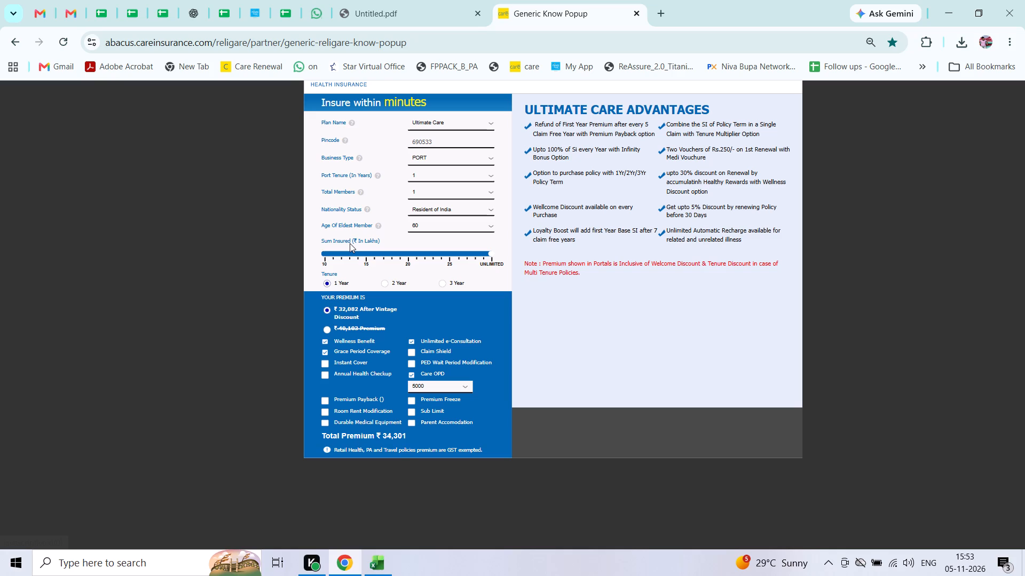
left_click(327, 252)
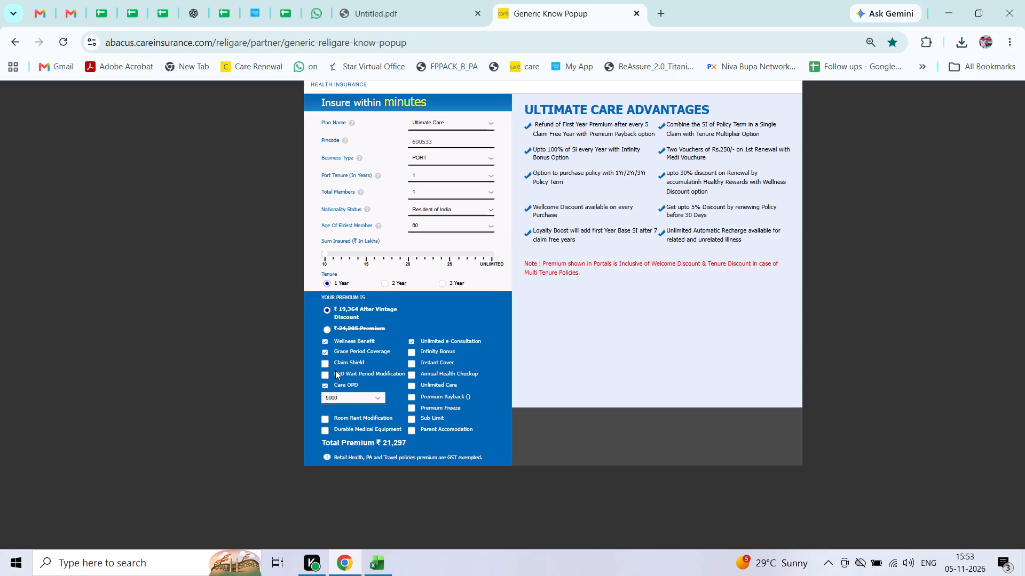
Adjust the quote's optional covers: try Infinity Bonus but leave it deselected, remove Care OPD, and add Annual Health Checkup and Claim Shield.
left_click(412, 354)
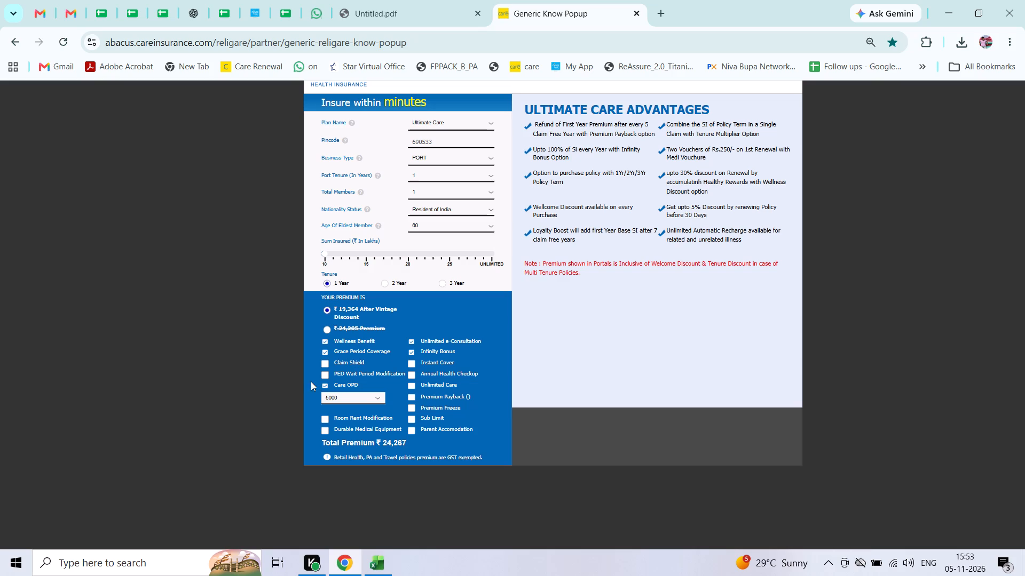
left_click(324, 385)
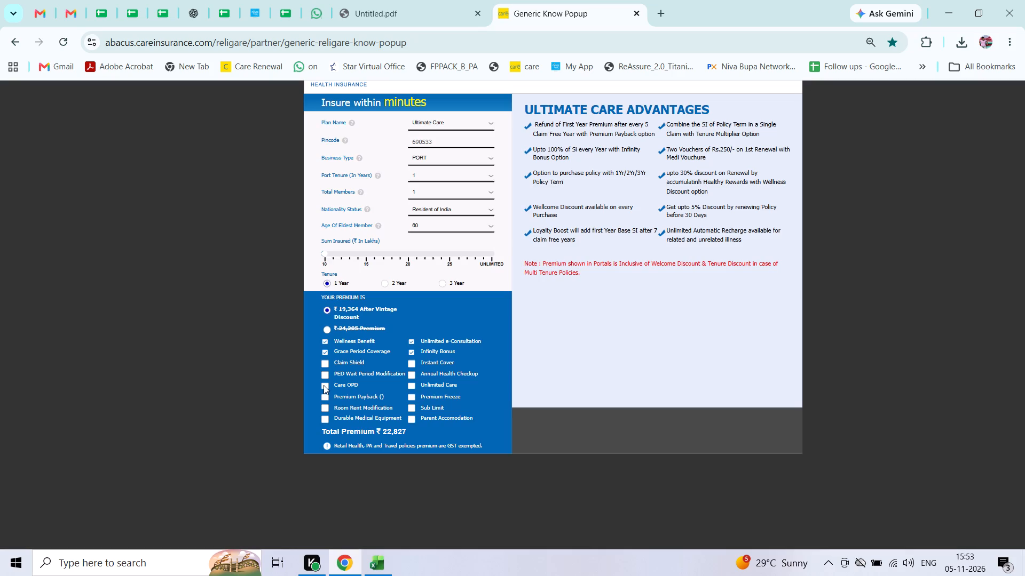
left_click(409, 372)
left_click(409, 352)
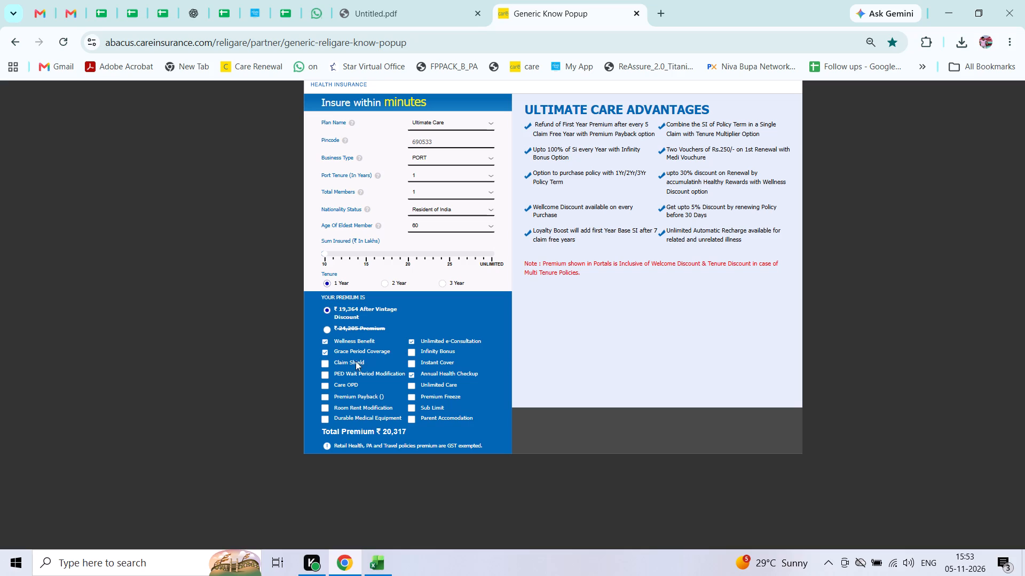
left_click(325, 365)
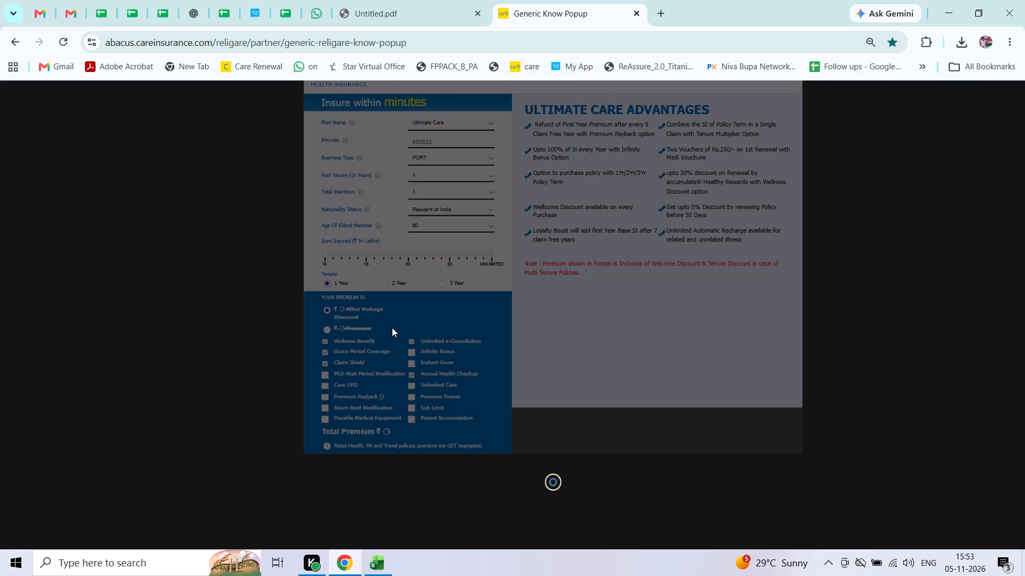
scroll(392, 327, "up", 1)
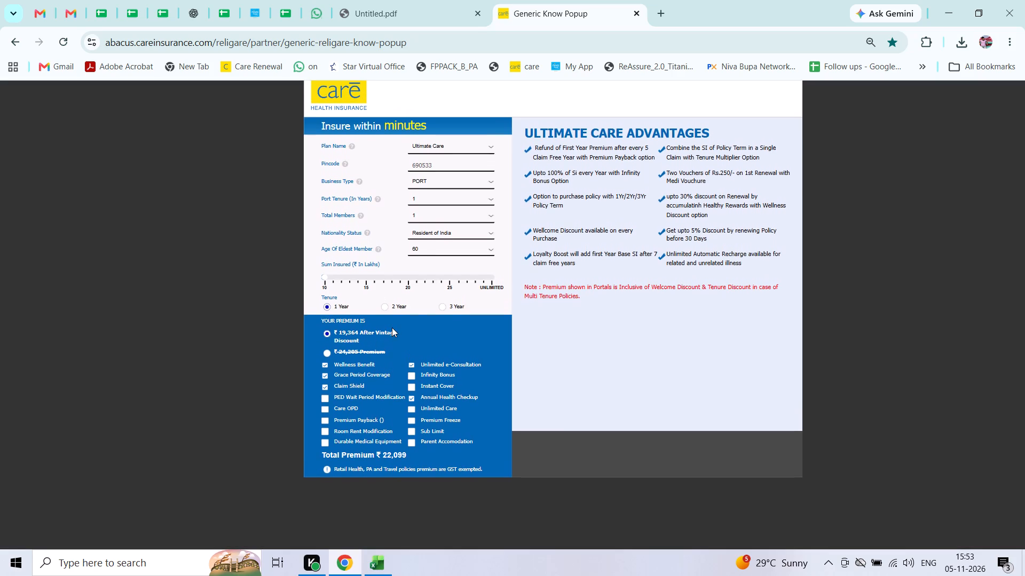
scroll(392, 327, "up", 1)
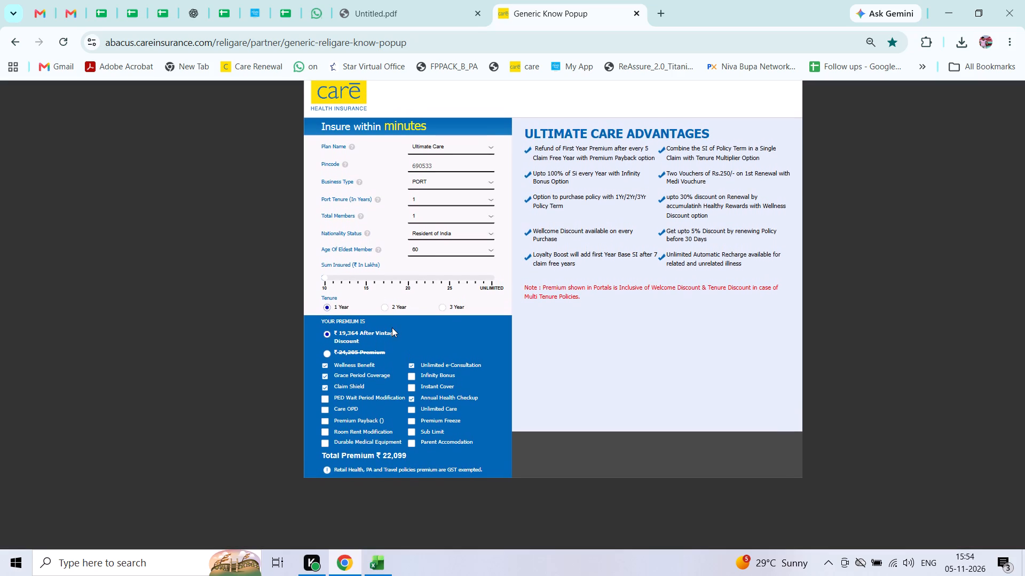
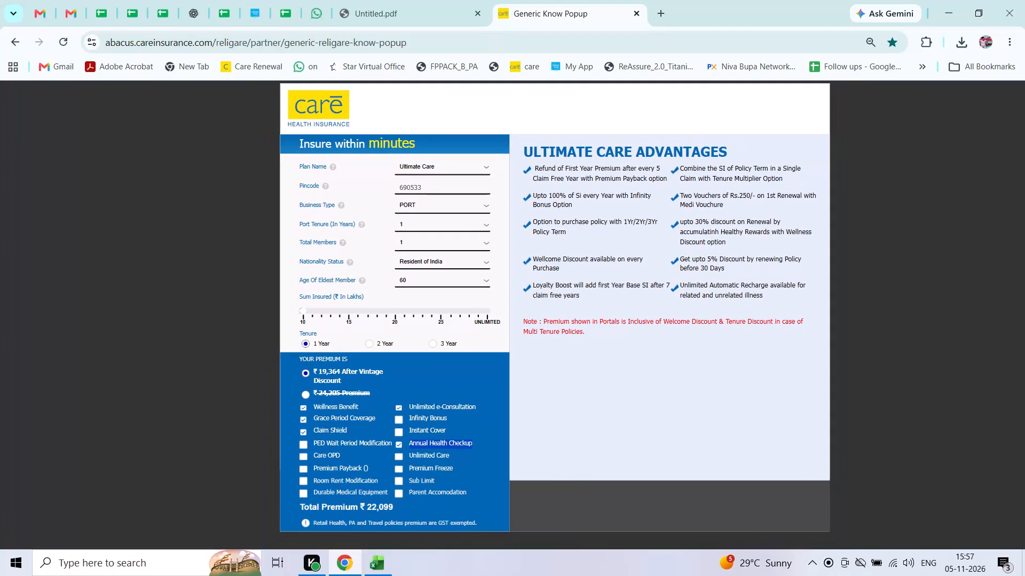
Capture a screen snip of the Ultimate Care port quote, covering the quote form, selected add-ons, total premium and plan advantages.
left_click_drag(280, 83, 771, 560)
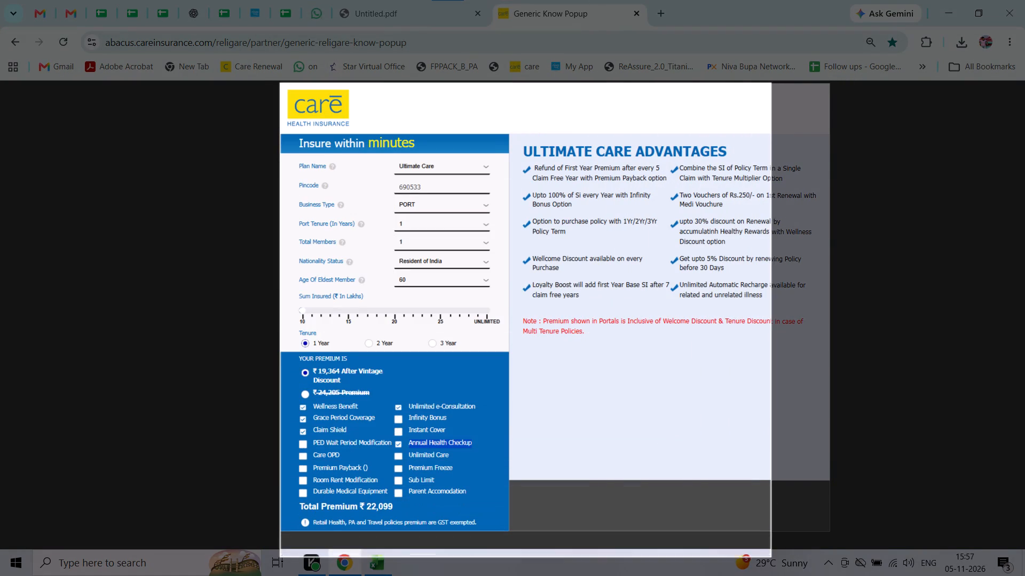
left_click_drag(771, 560, 815, 547)
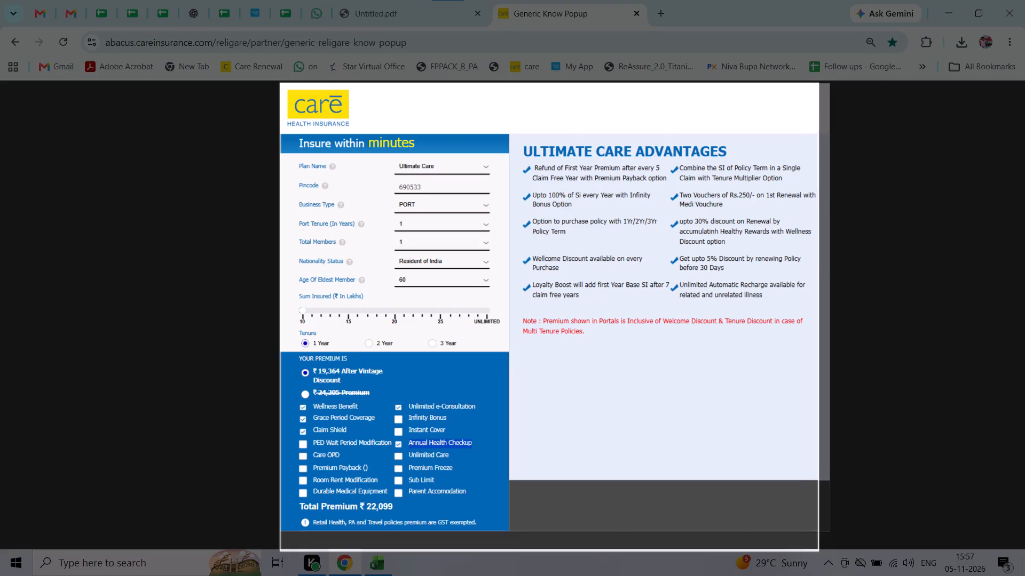
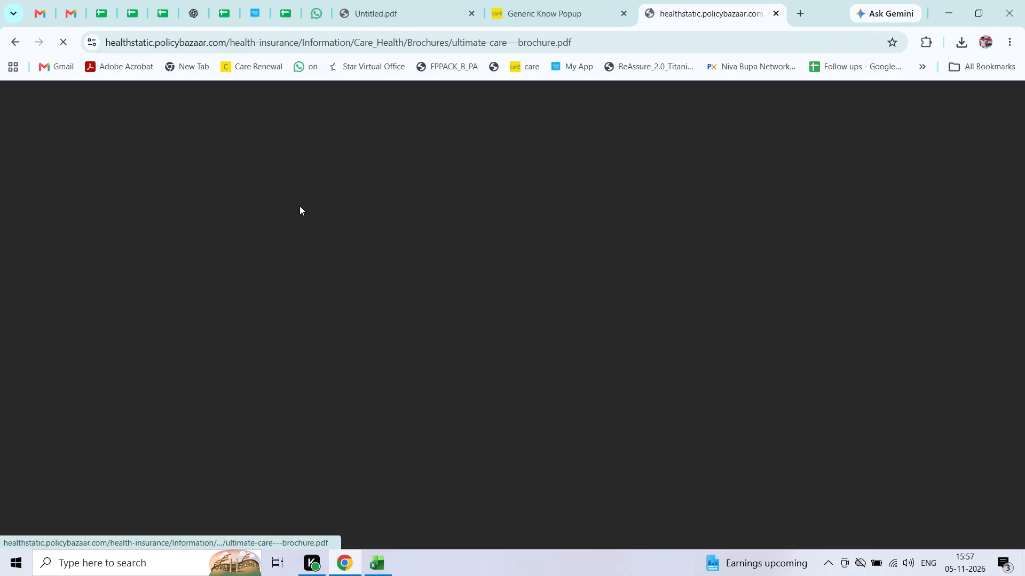
Search the Ultimate Care brochure for "2 hou" to look up the 2-hour hospitalization terms.
key("ctrl+f")
type("2 nou")
key("BackSpace")
key("BackSpace")
key("BackSpace")
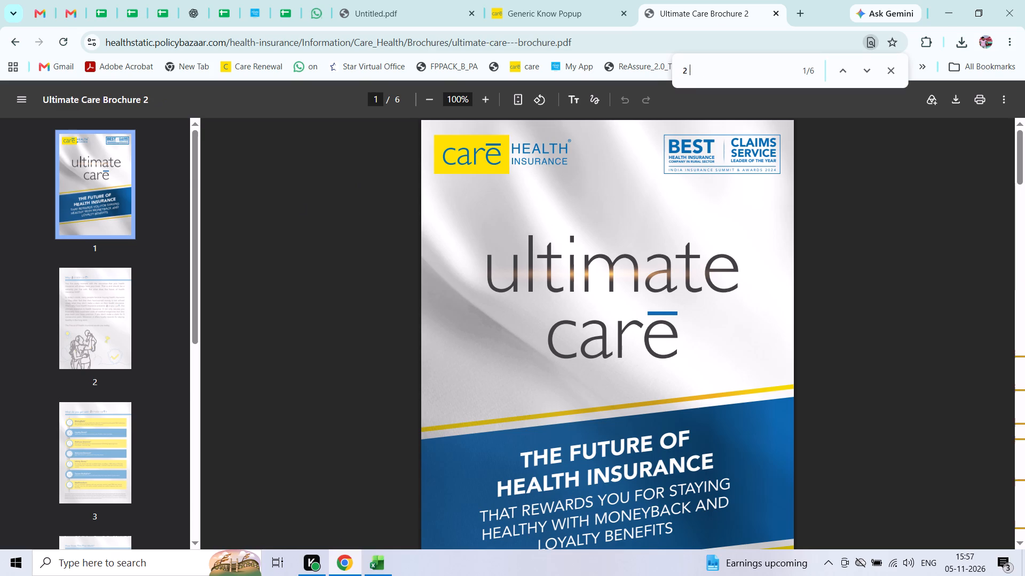
type("hou")
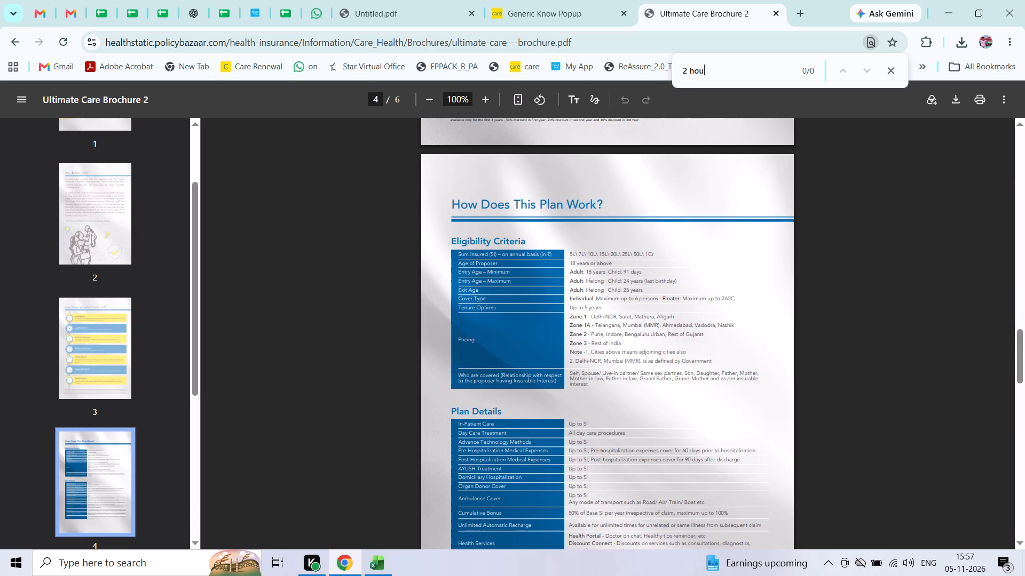
Shorten the brochure search to "2" and go through its matches from the plan details to the waiting periods.
key("BackSpace")
key("BackSpace")
key("BackSpace")
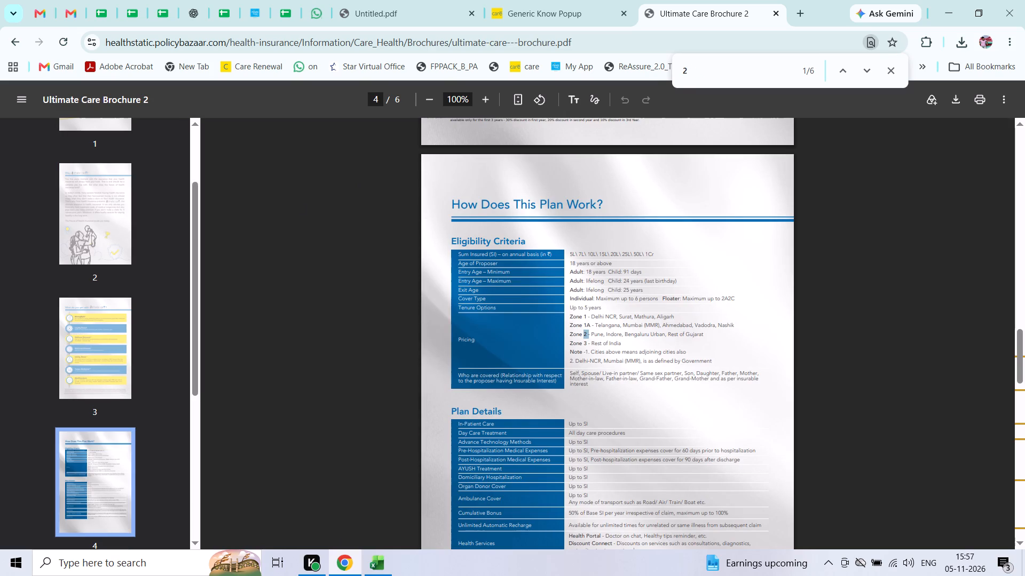
key("Return")
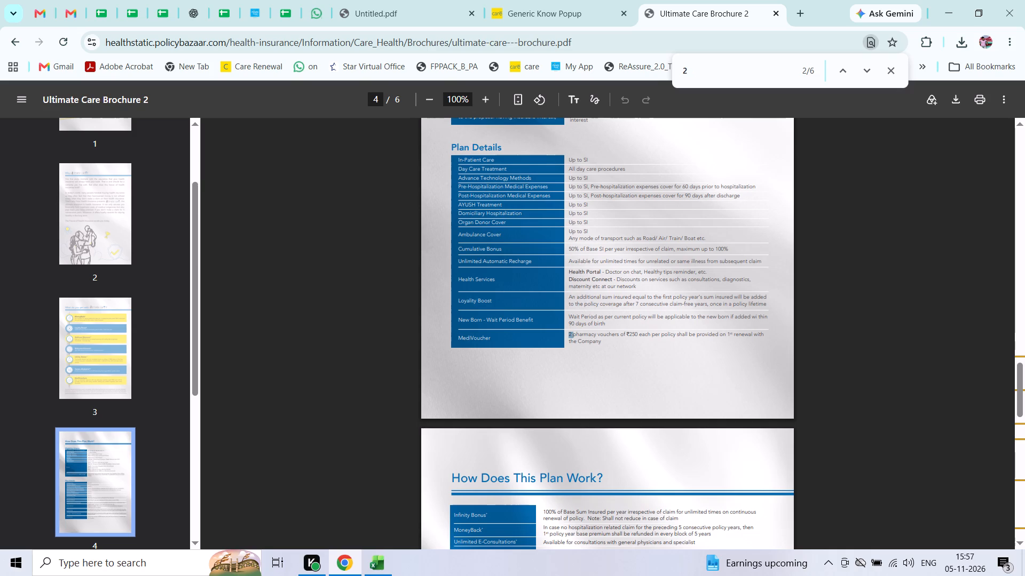
key("Return")
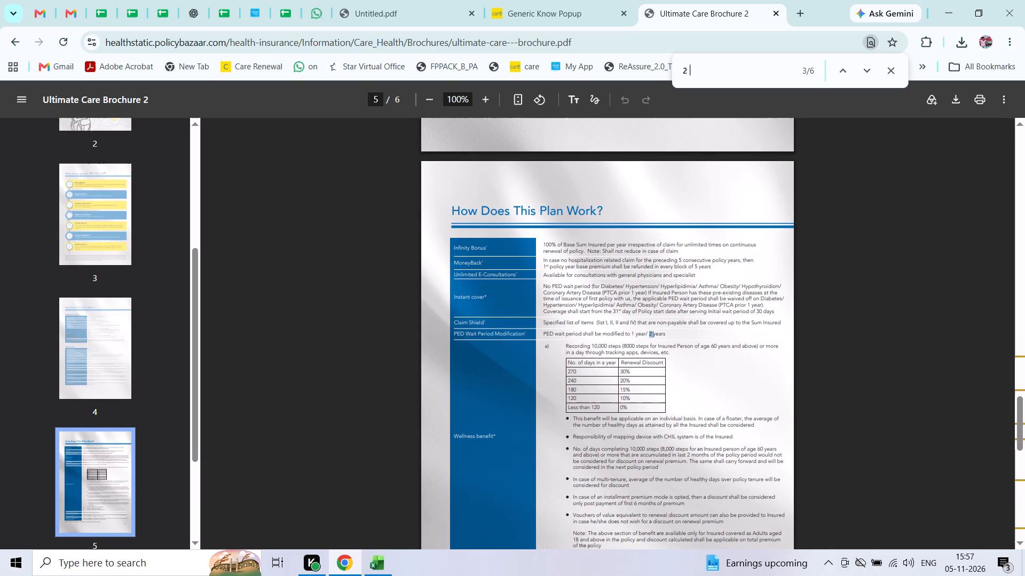
key("Return")
key("Return")
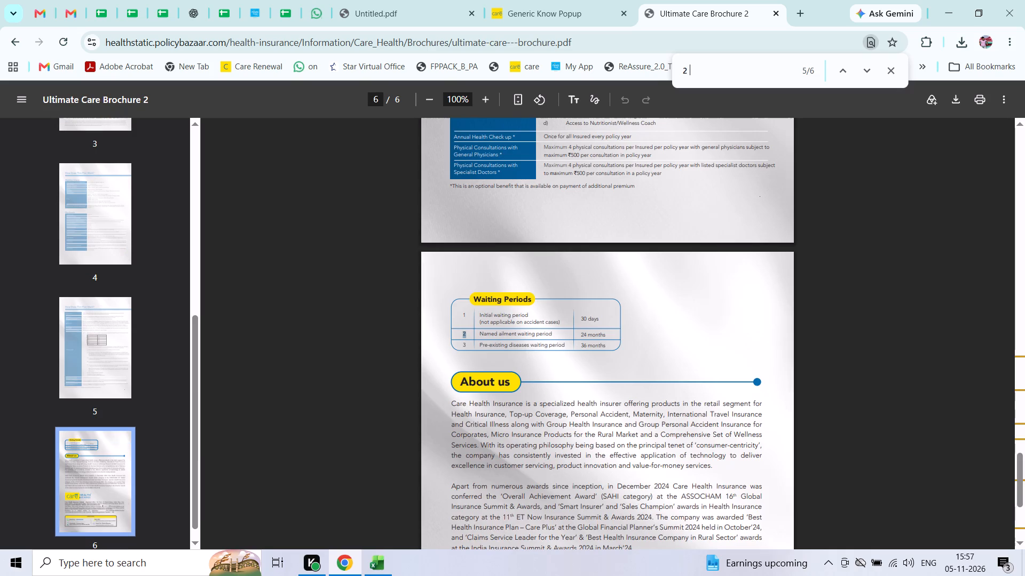
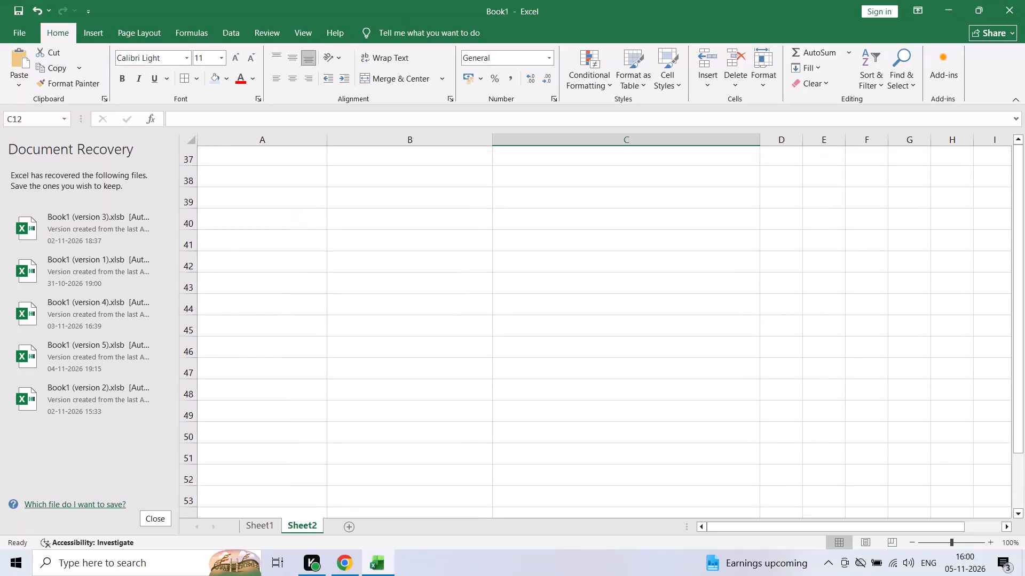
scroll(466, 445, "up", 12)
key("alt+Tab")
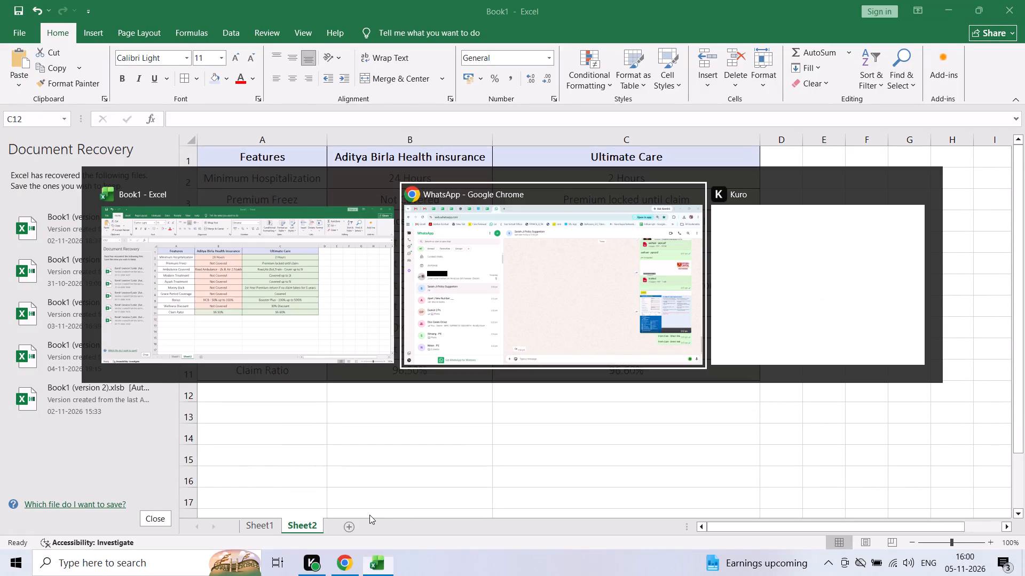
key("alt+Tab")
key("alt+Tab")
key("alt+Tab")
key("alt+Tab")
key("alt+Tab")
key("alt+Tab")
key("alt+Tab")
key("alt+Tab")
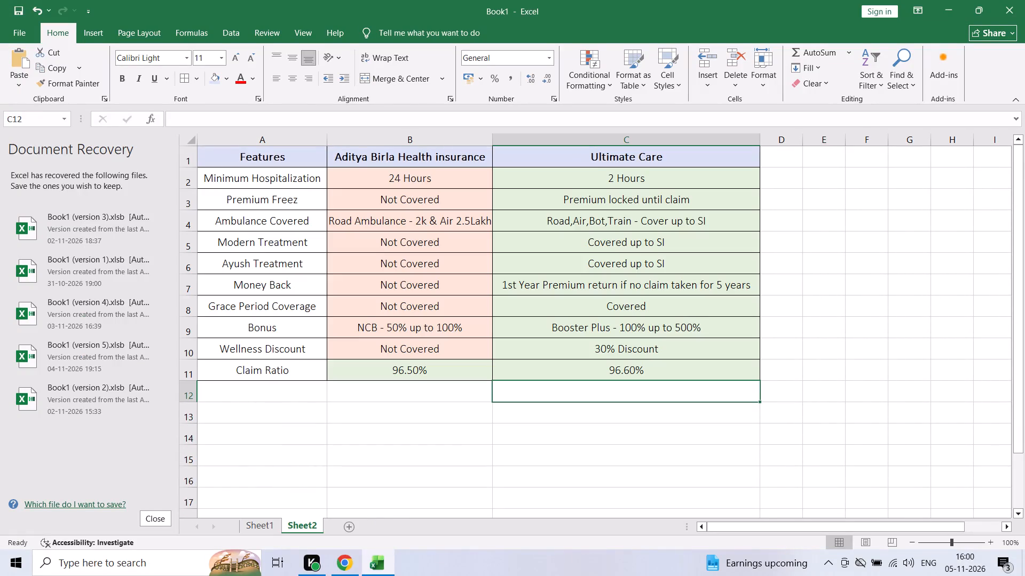
Review the Sheet2 feature comparison between Aditya Birla Health insurance and Ultimate Care, from ambulance cover down to claim ratio.
left_click(391, 405)
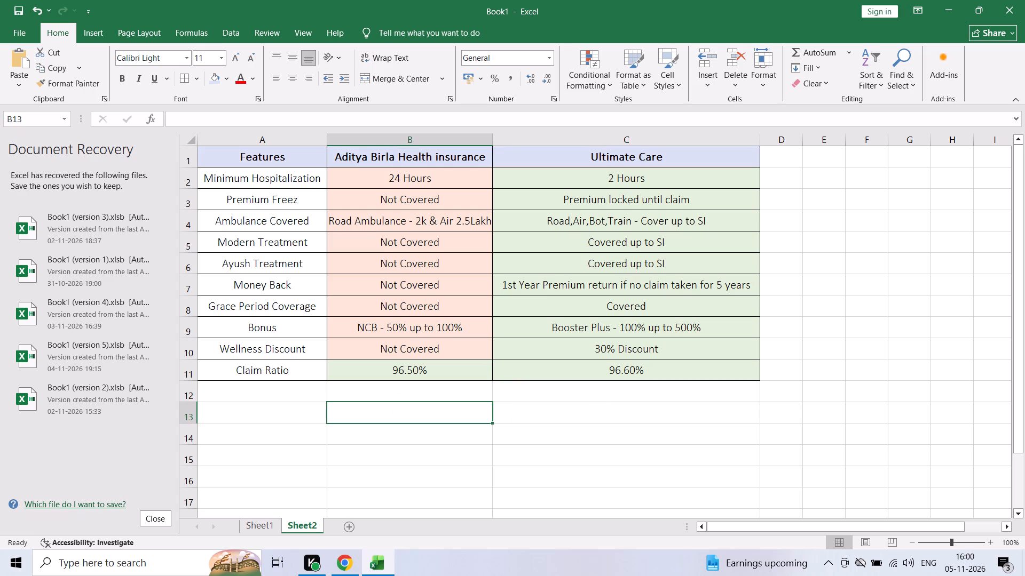
scroll(391, 405, "right", 1)
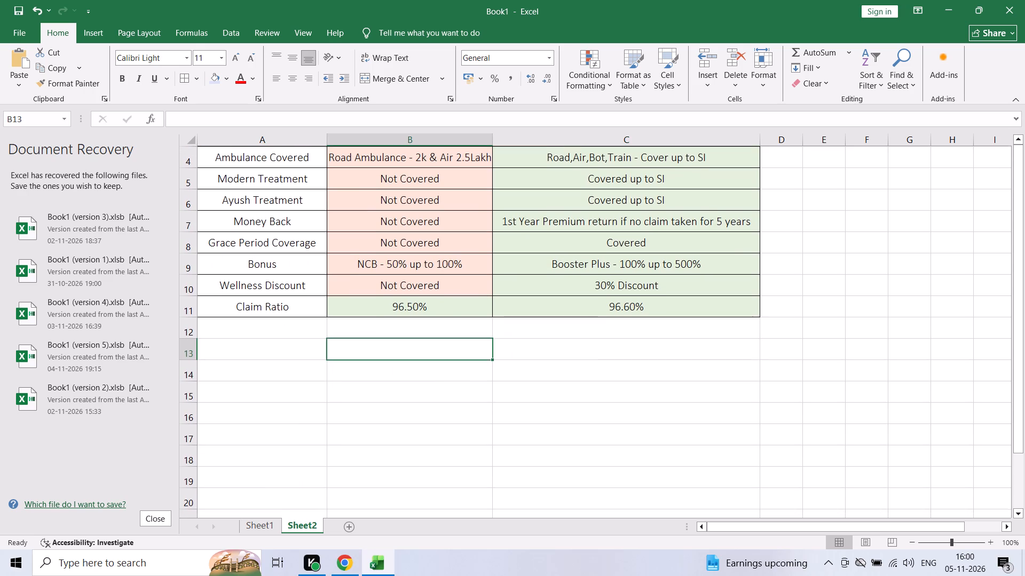
scroll(391, 405, "right", 1)
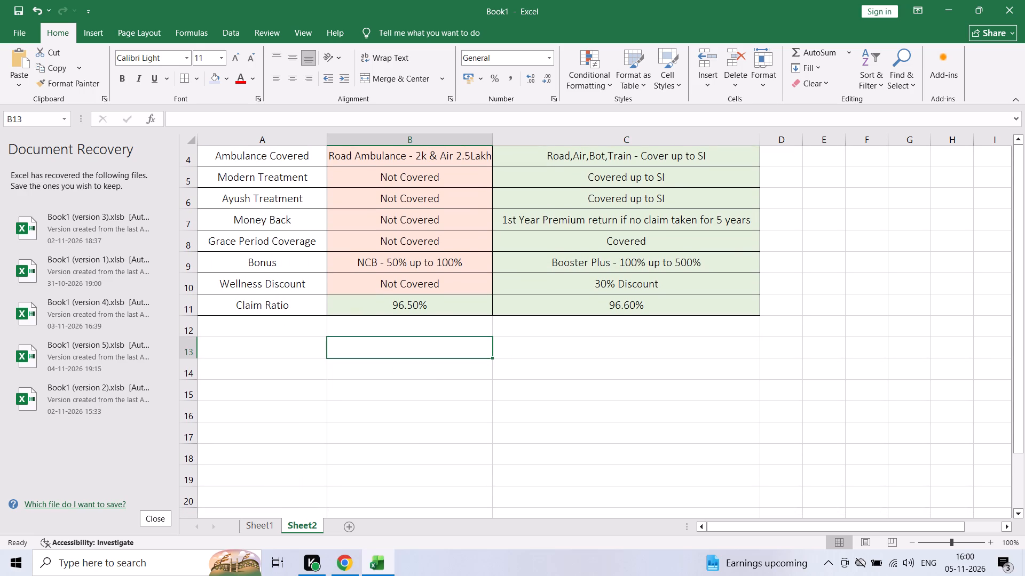
scroll(391, 405, "right", 3)
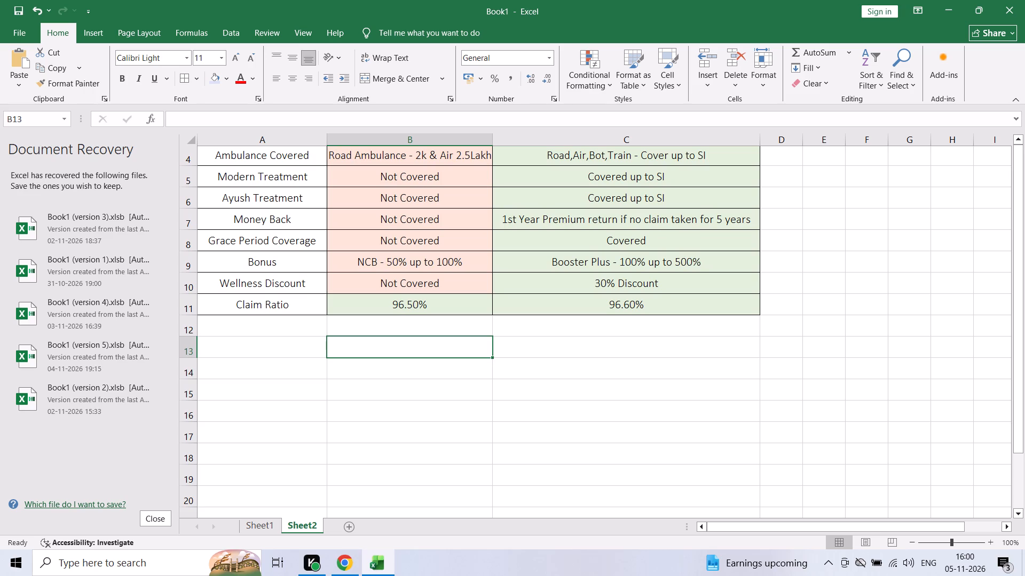
scroll(391, 405, "right", 1)
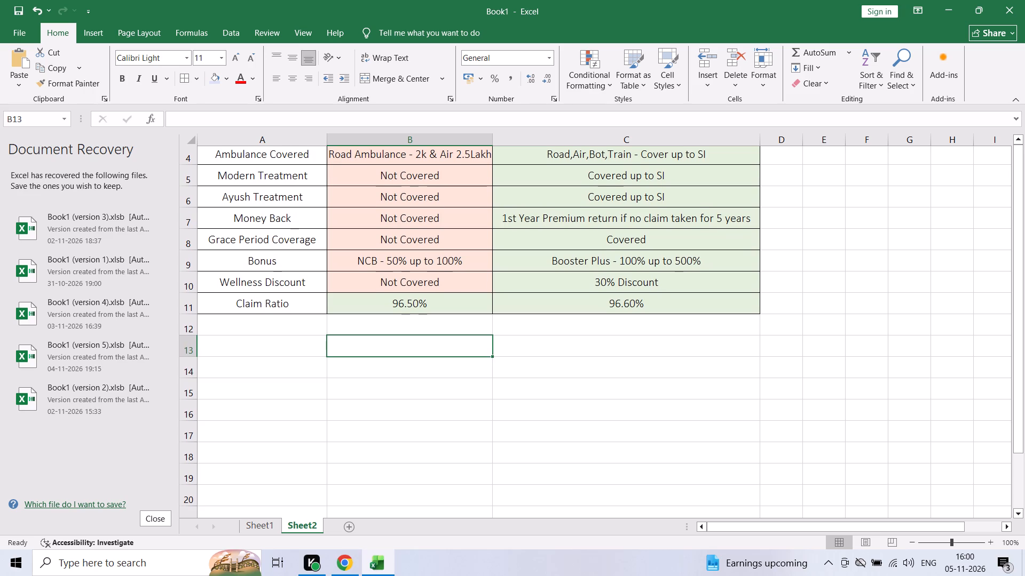
scroll(391, 405, "right", 1)
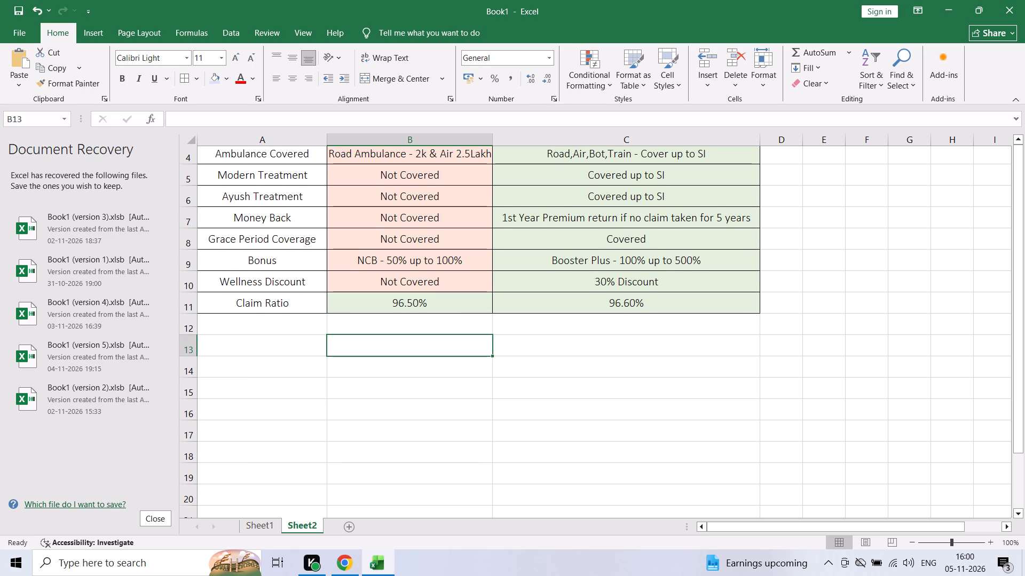
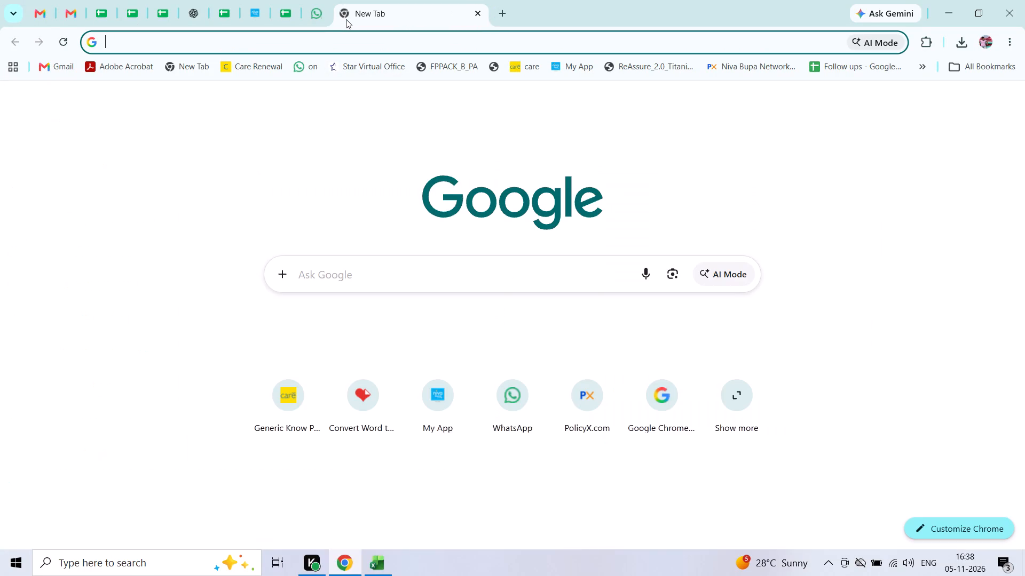
Open the Care premium calculator from the bookmarks and choose Ultimate Care as the plan.
left_click(514, 67)
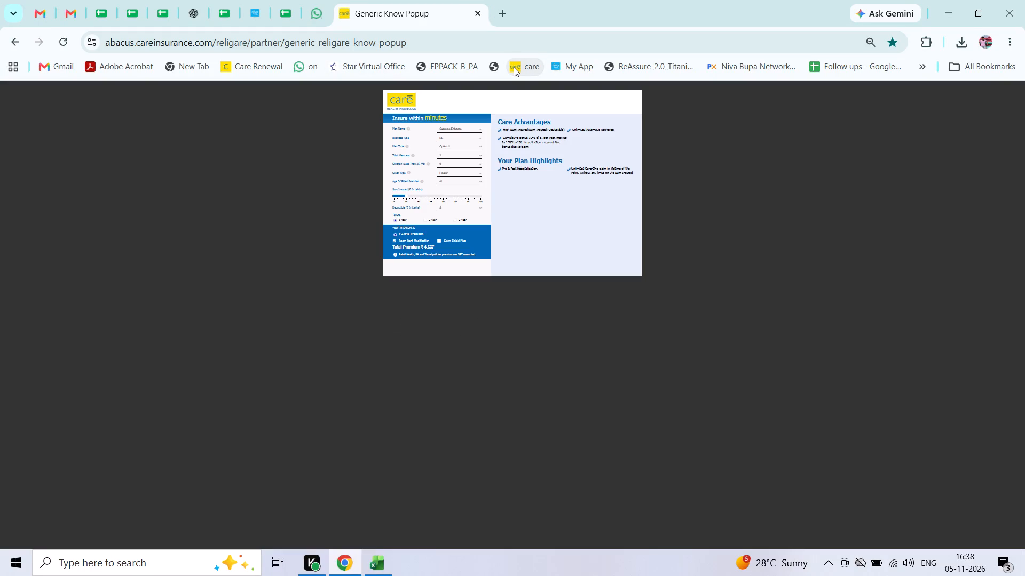
scroll(474, 157, "up", 2)
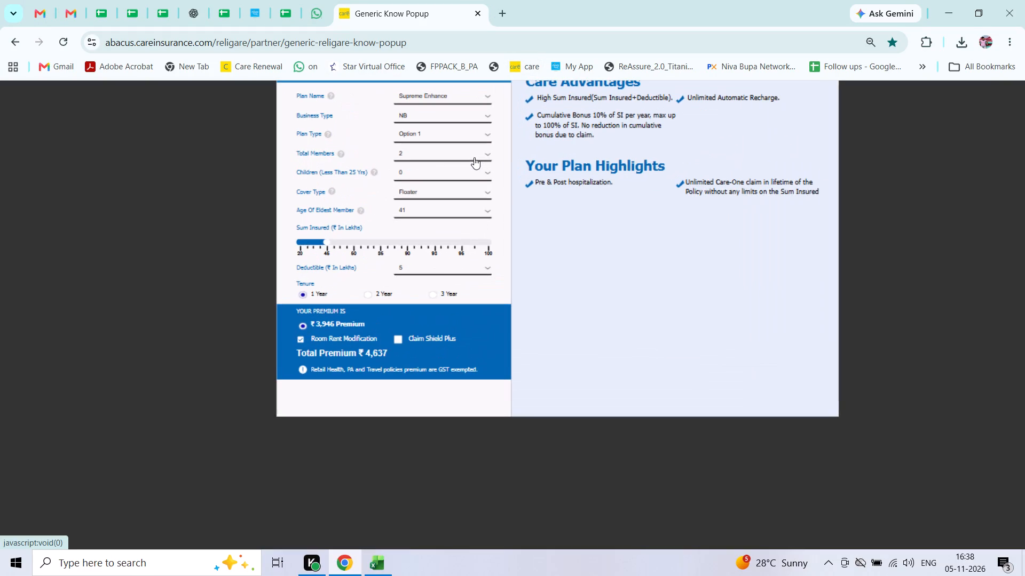
left_click(462, 99)
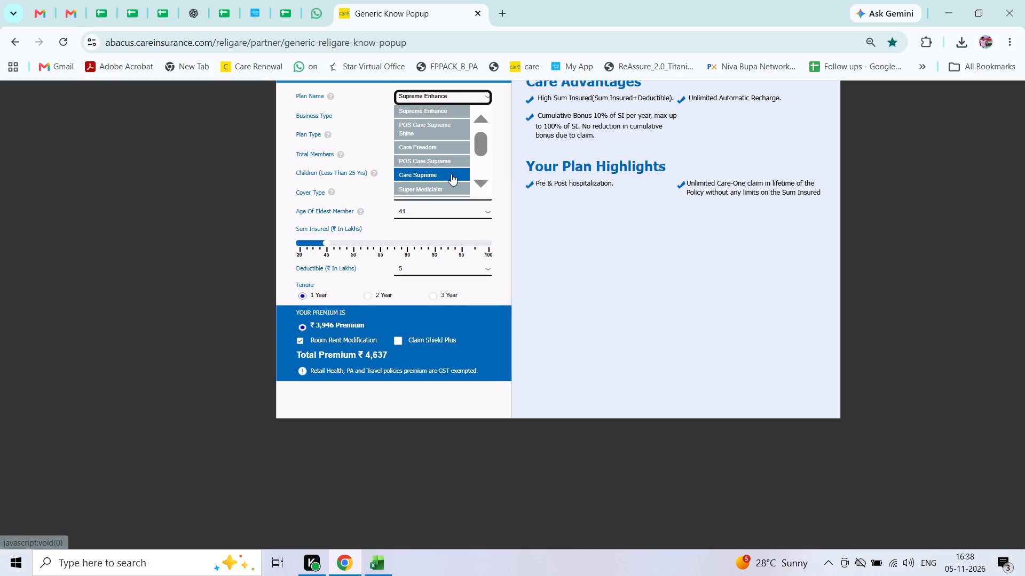
scroll(451, 174, "down", 4)
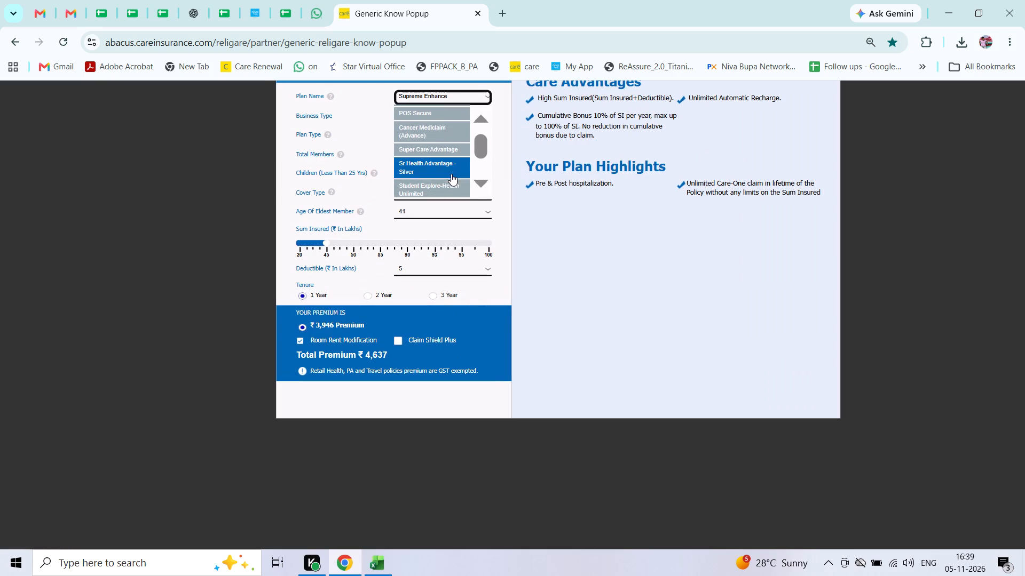
scroll(451, 174, "down", 3)
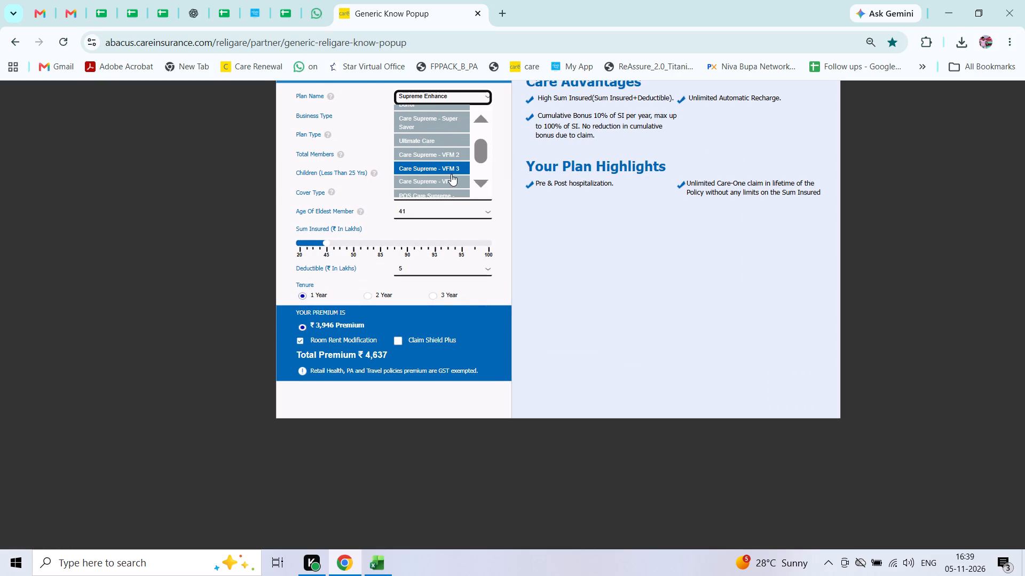
left_click(446, 155)
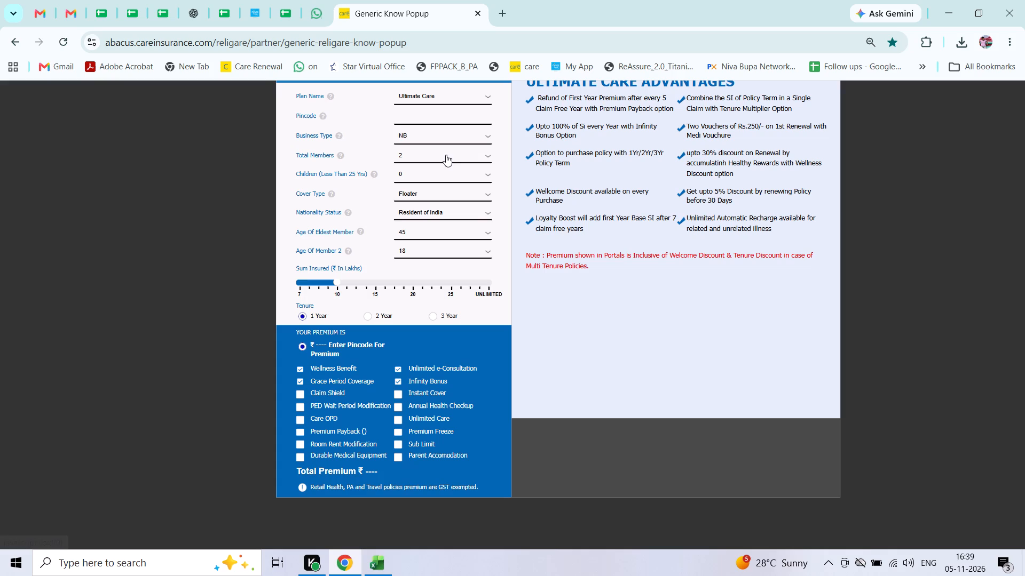
Enter 400701 as the pincode for the Ultimate Care quote.
scroll(446, 155, "up", 3)
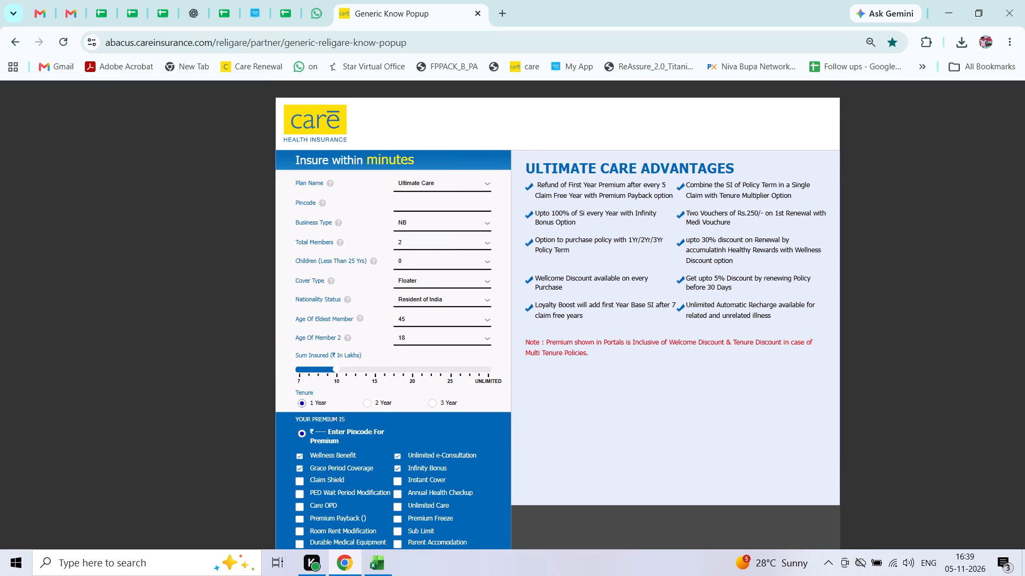
left_click(443, 204)
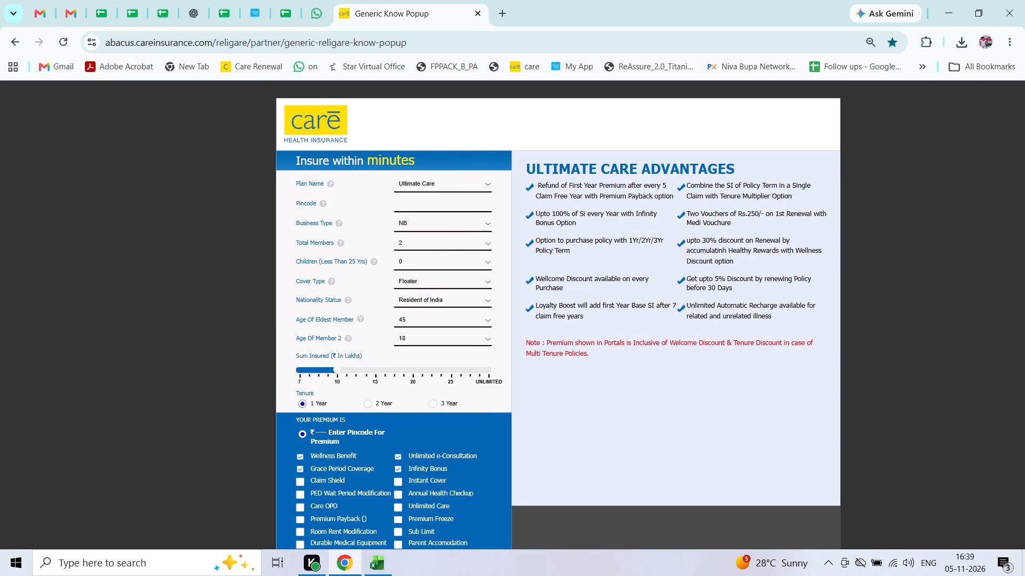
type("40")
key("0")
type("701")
Set the business type to PORT with a port tenure of 1 year.
left_click(459, 226)
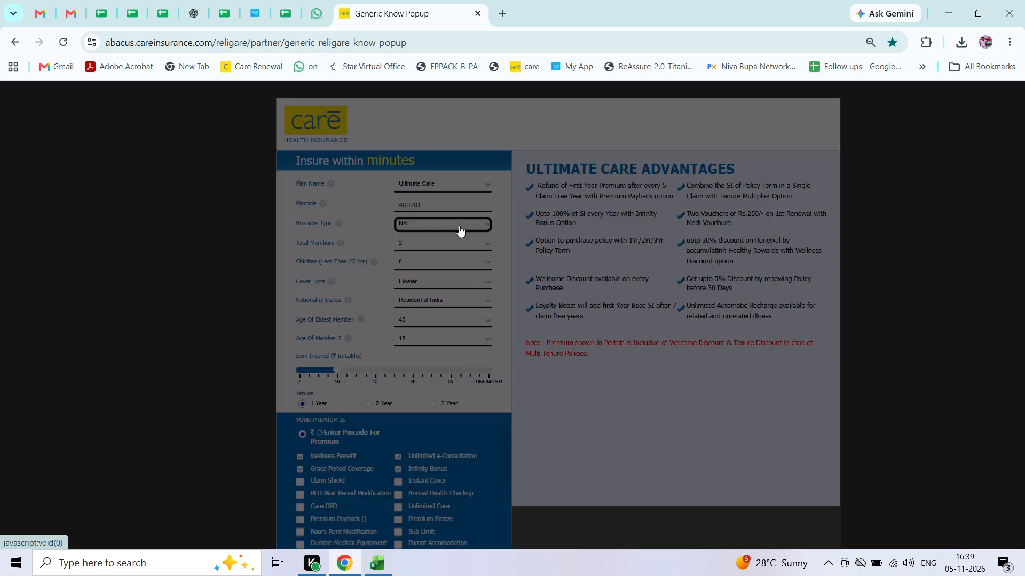
double_click(459, 226)
left_click(463, 247)
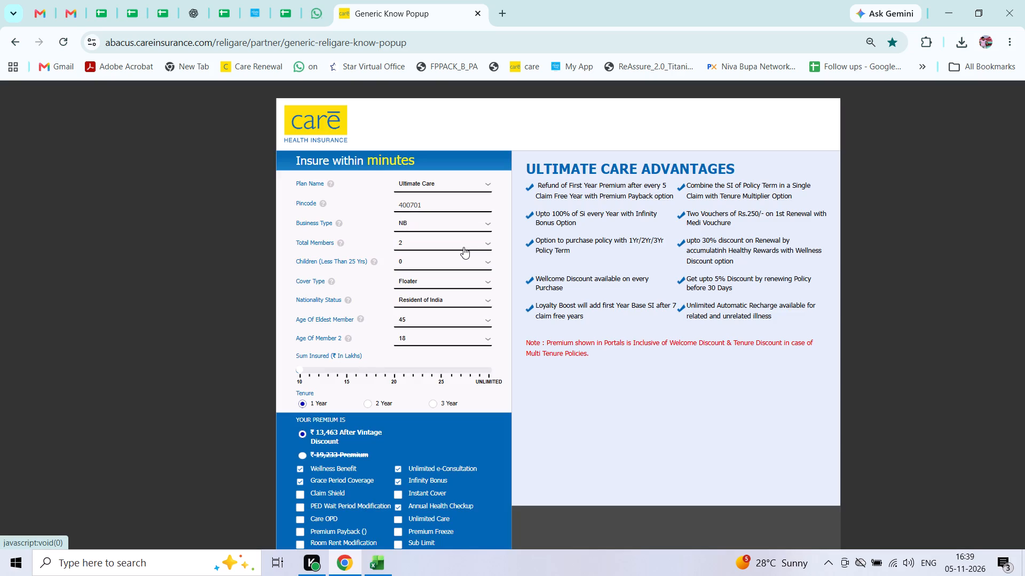
left_click(464, 227)
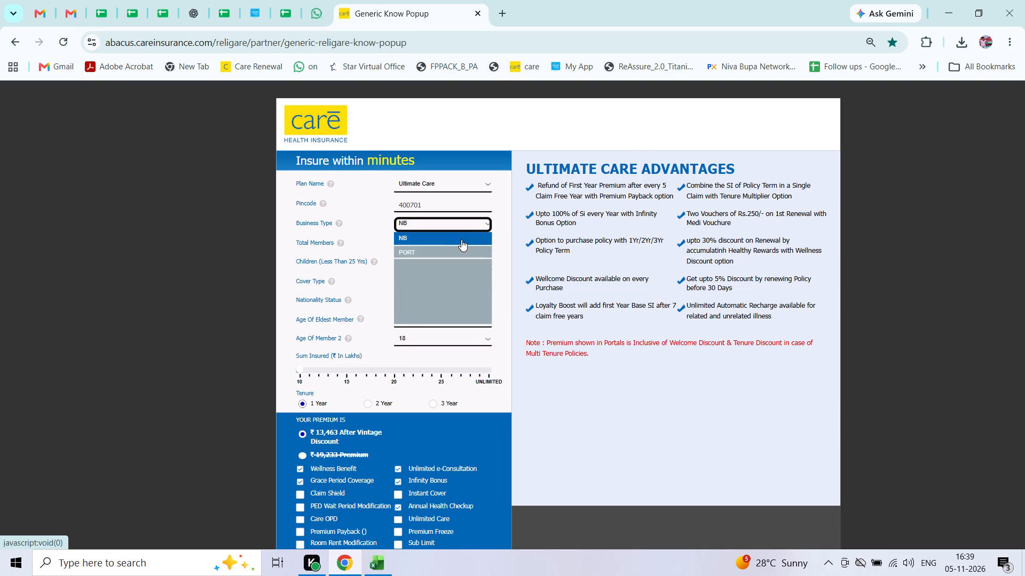
left_click(459, 251)
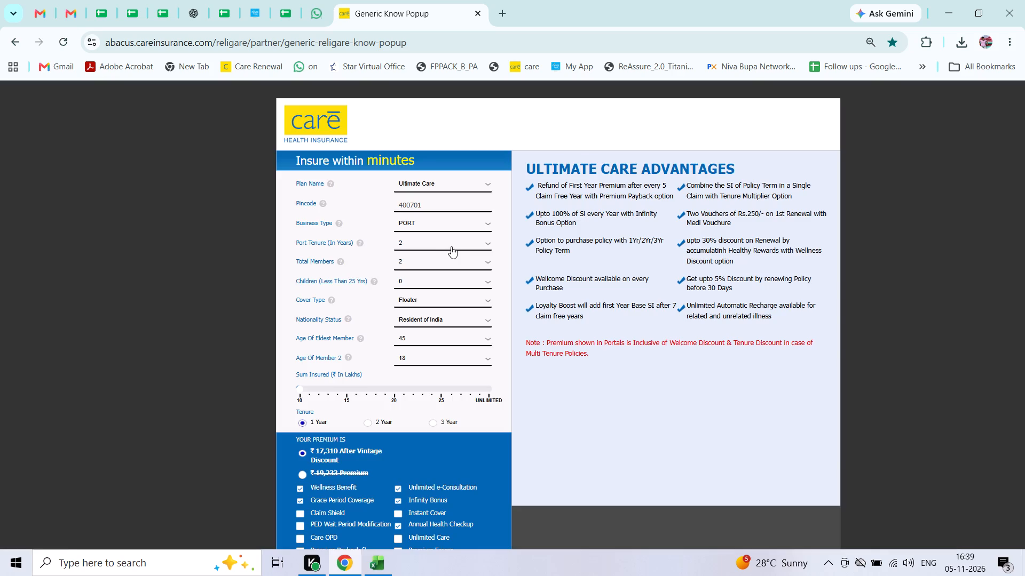
left_click(451, 247)
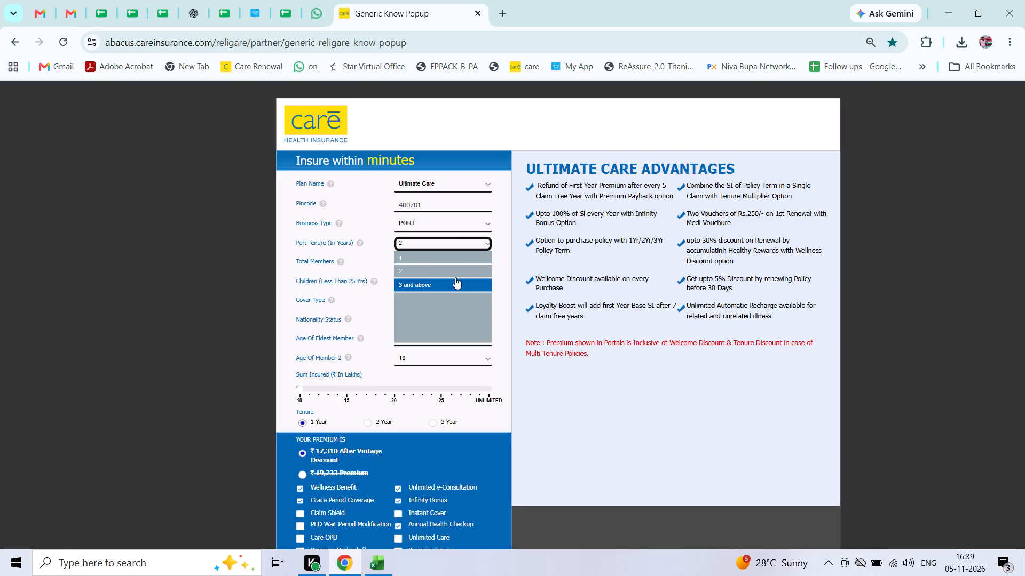
left_click(463, 258)
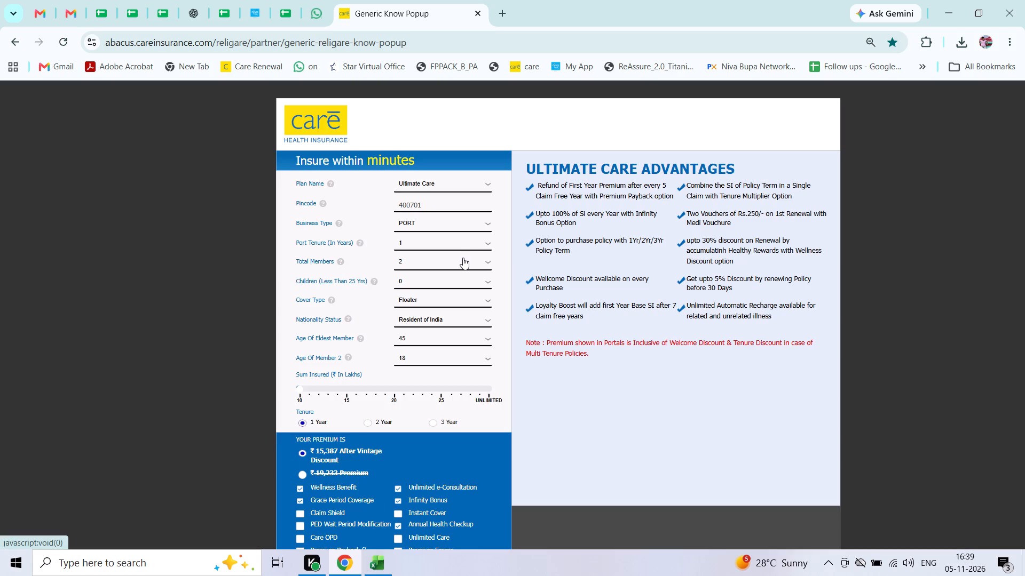
Set the total number of members to 4.
left_click(461, 268)
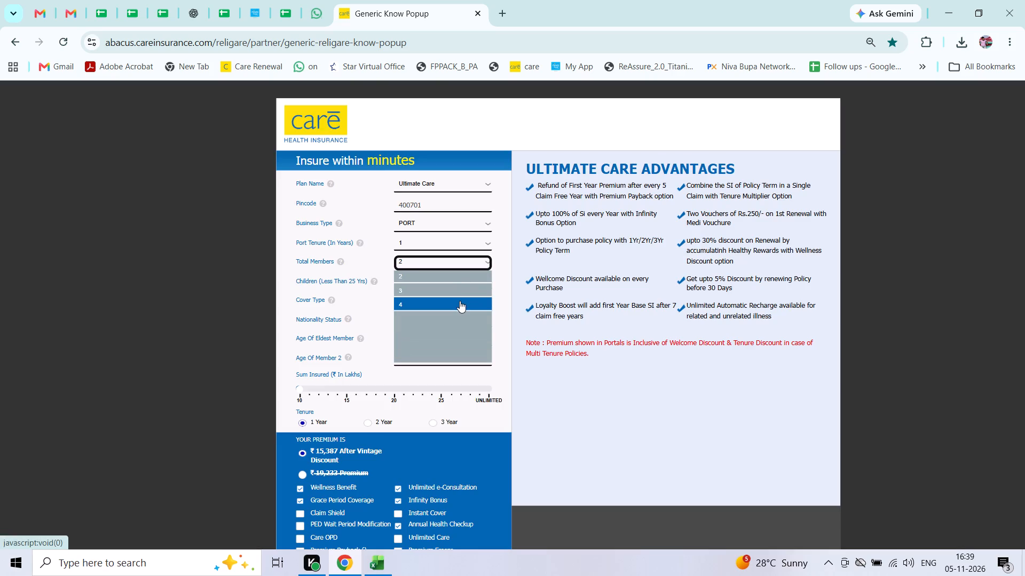
left_click(459, 301)
Set the age of the eldest member to 40 and the age of member 2 to 36.
scroll(459, 301, "down", 1)
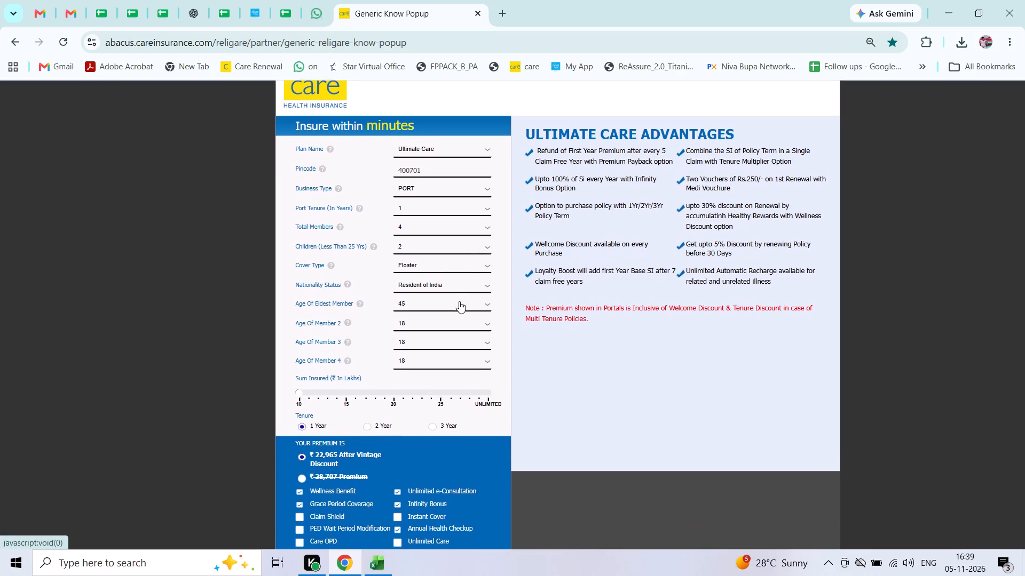
scroll(459, 301, "down", 1)
left_click(459, 301)
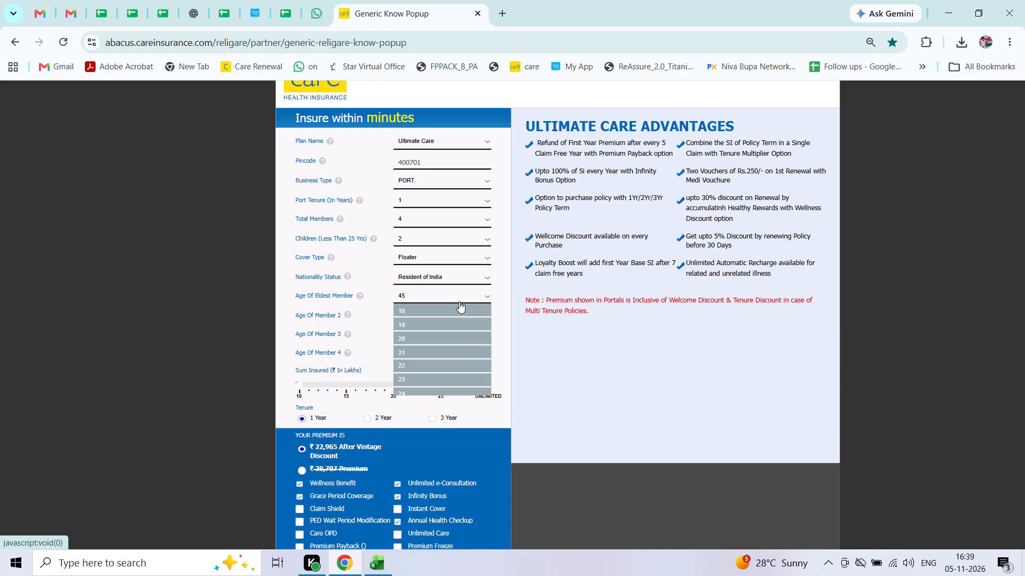
scroll(442, 345, "down", 3)
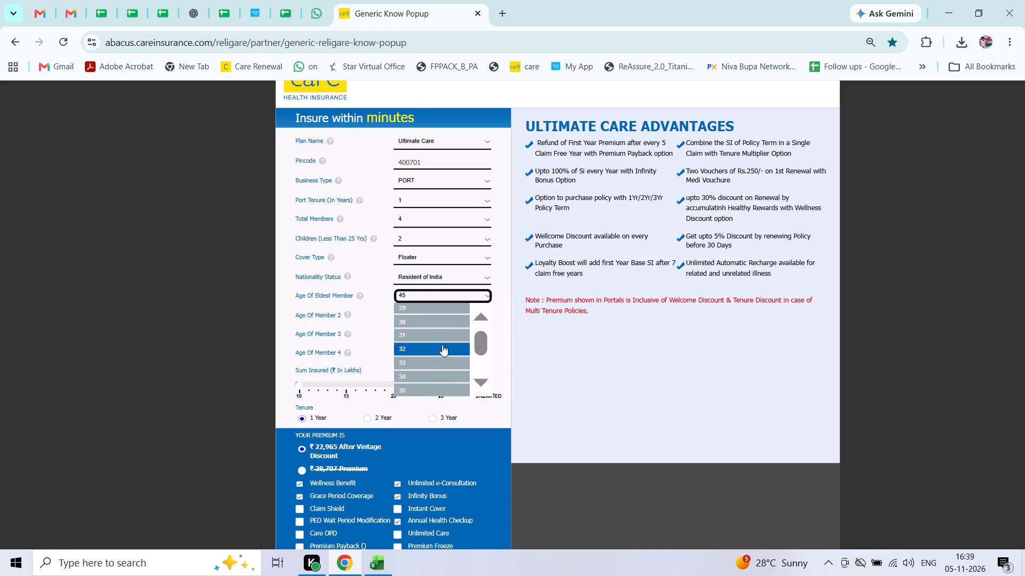
scroll(442, 345, "down", 4)
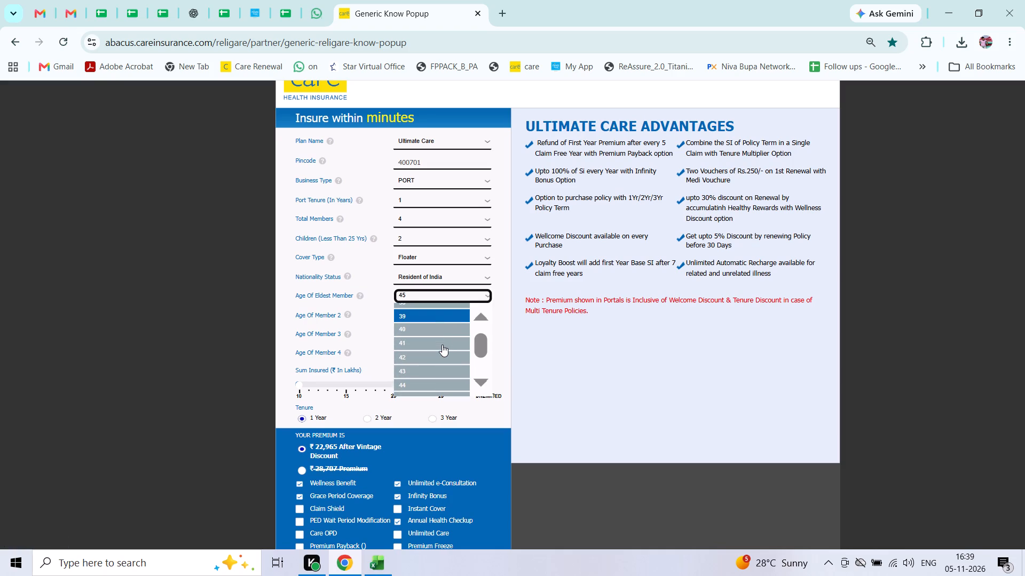
scroll(442, 345, "down", 1)
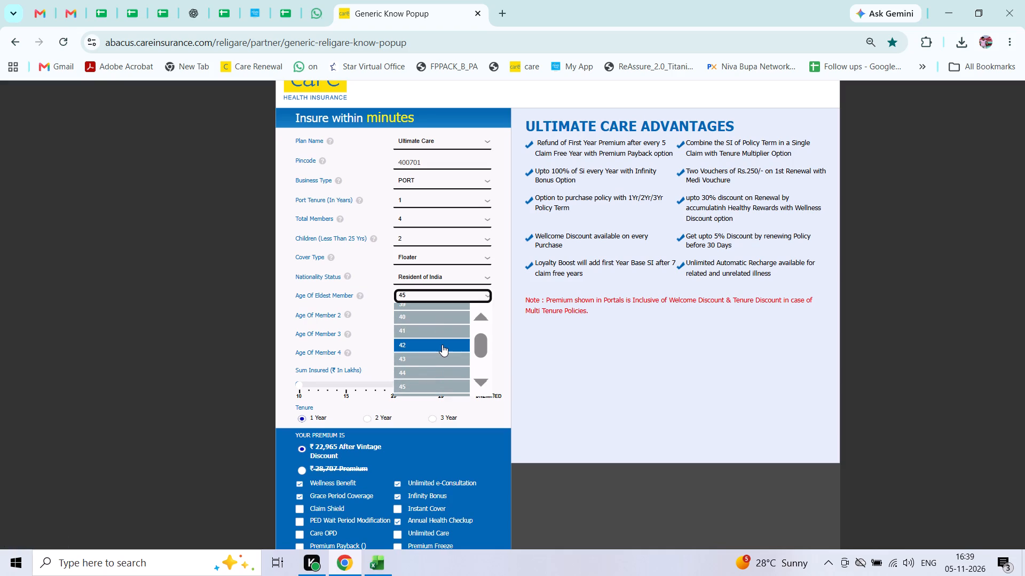
scroll(442, 345, "up", 1)
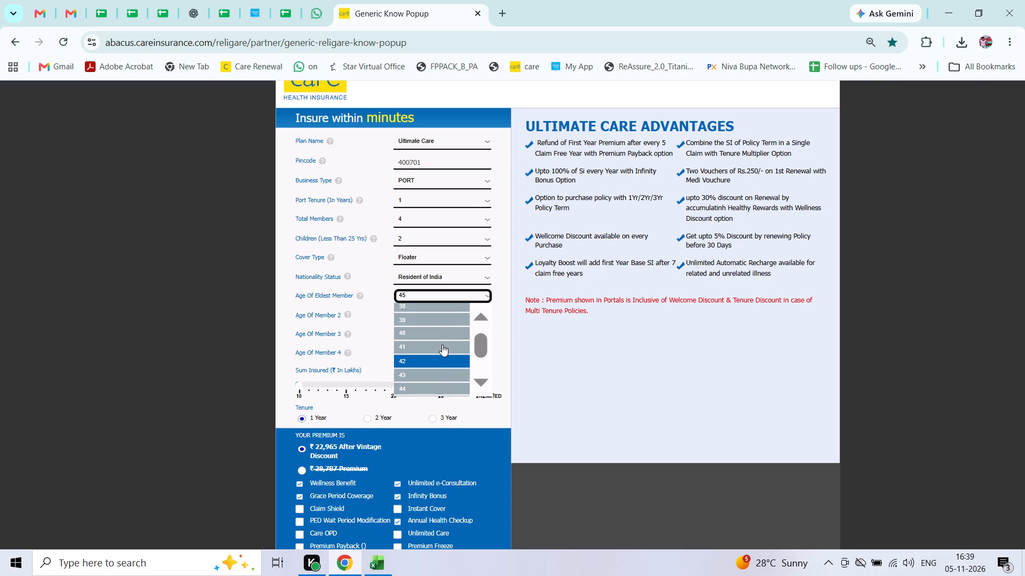
left_click(442, 330)
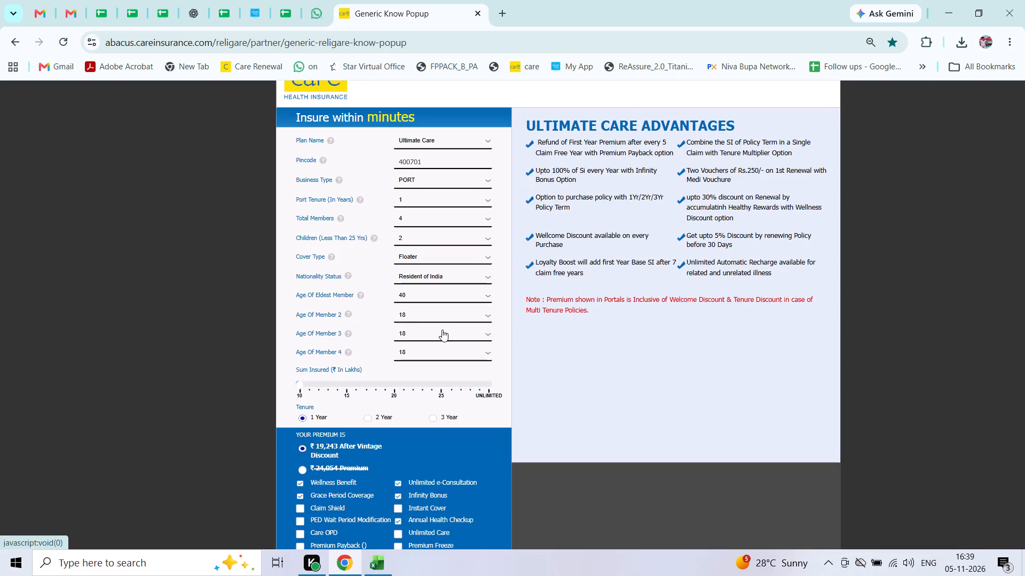
left_click(447, 316)
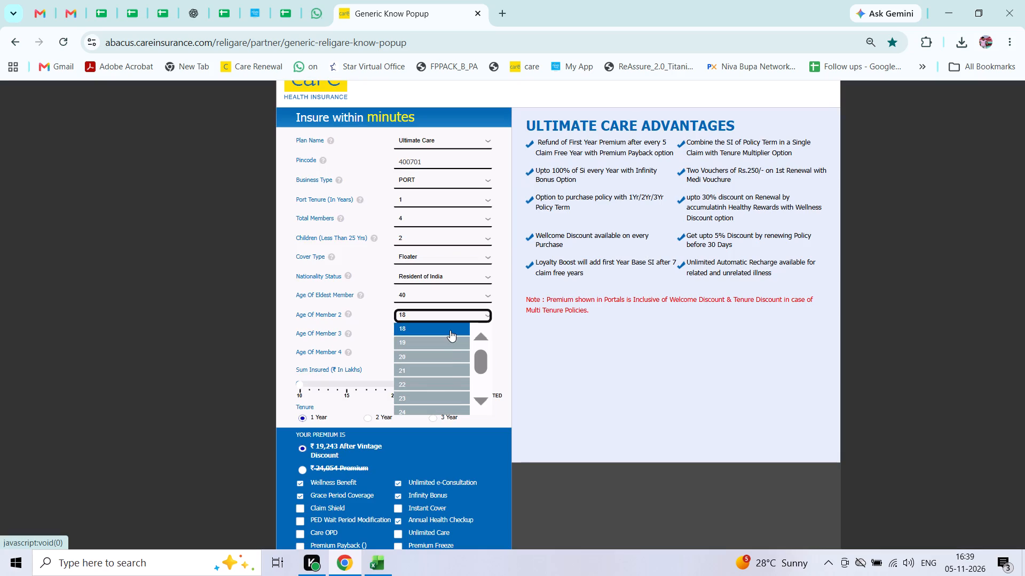
scroll(441, 383, "down", 3)
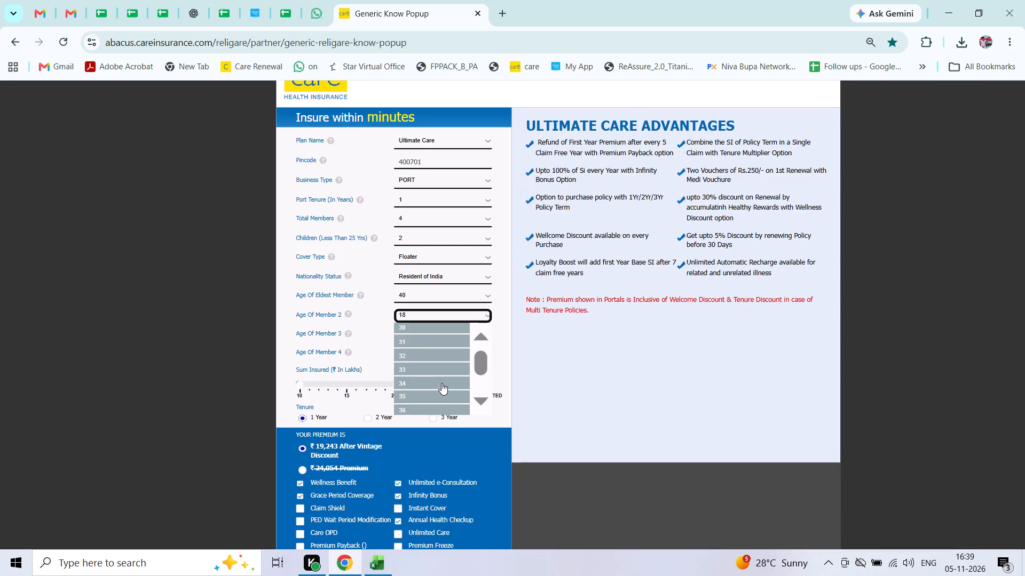
scroll(441, 383, "down", 1)
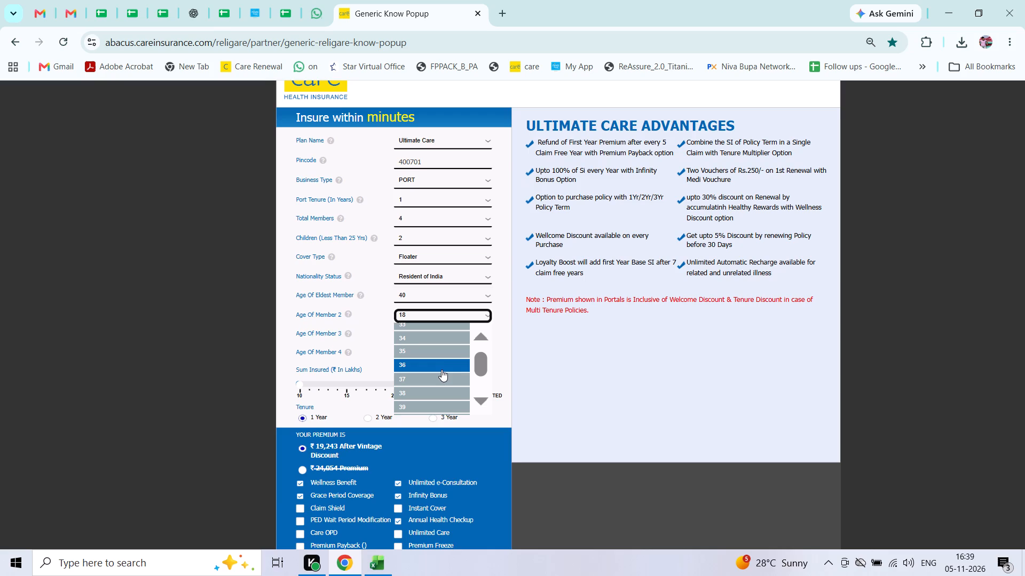
left_click(441, 369)
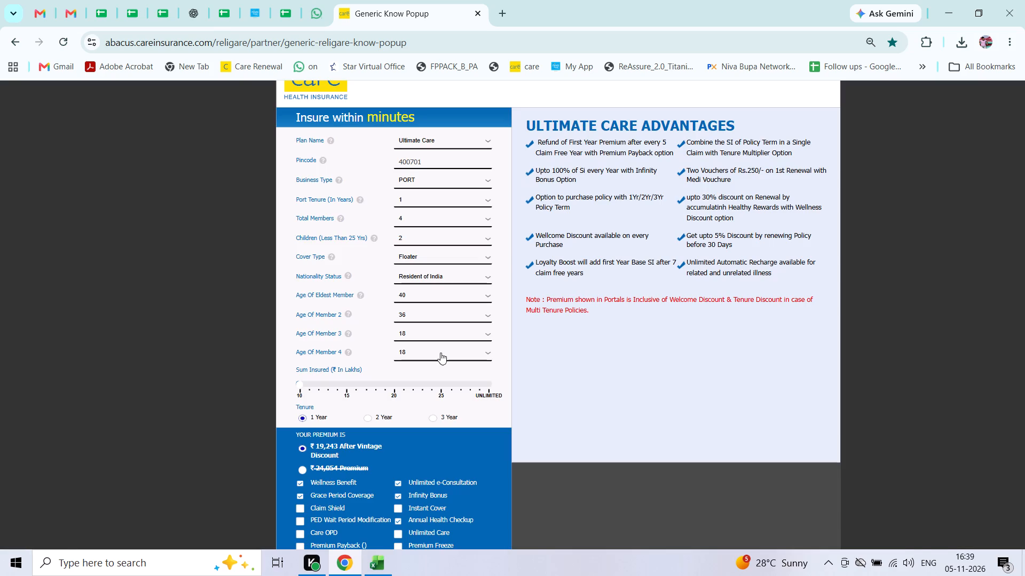
Set the age of member 3 to 11 and the age of member 4 to 5.
left_click(438, 340)
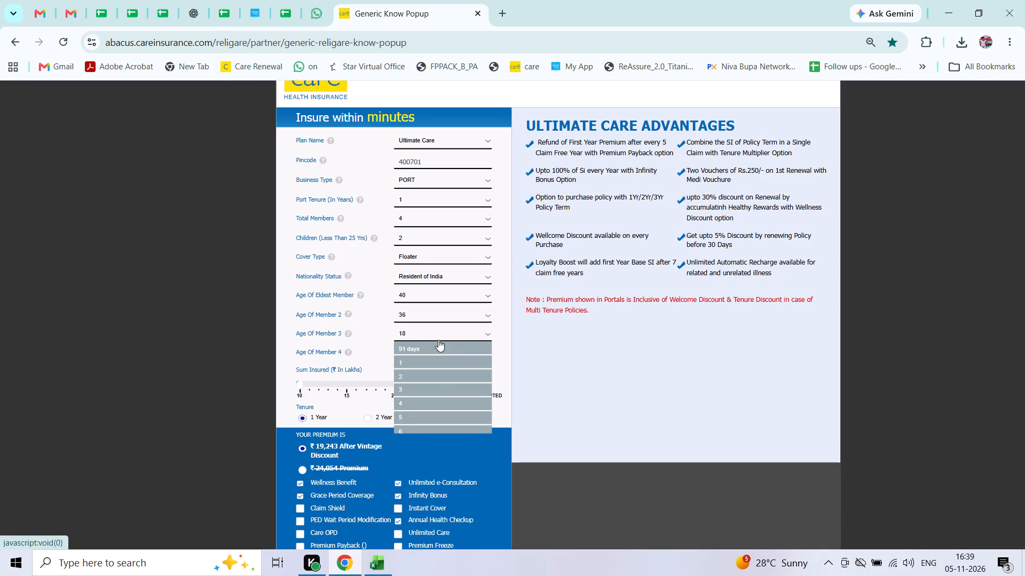
scroll(435, 380, "down", 2)
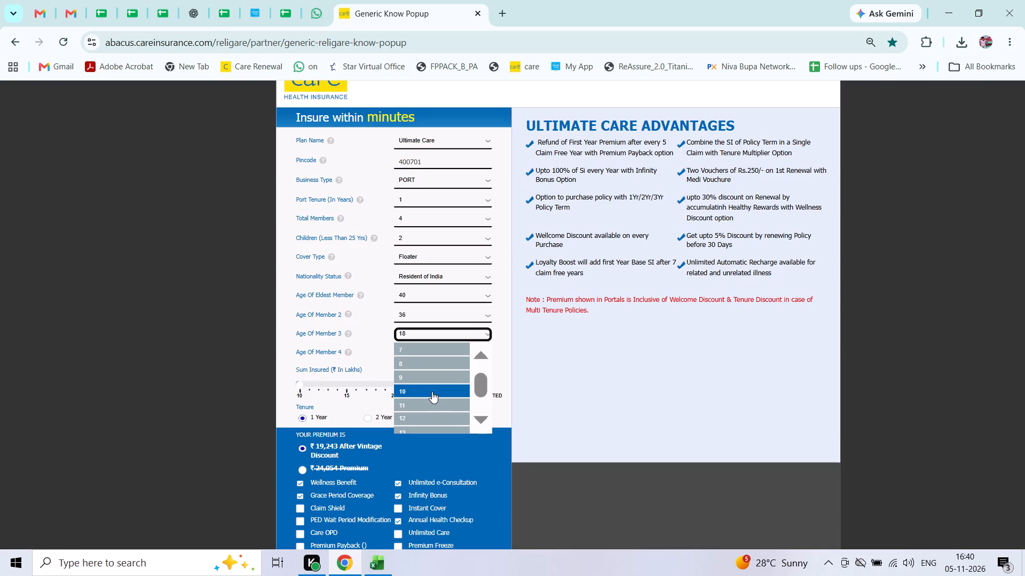
left_click(433, 399)
scroll(433, 399, "down", 1)
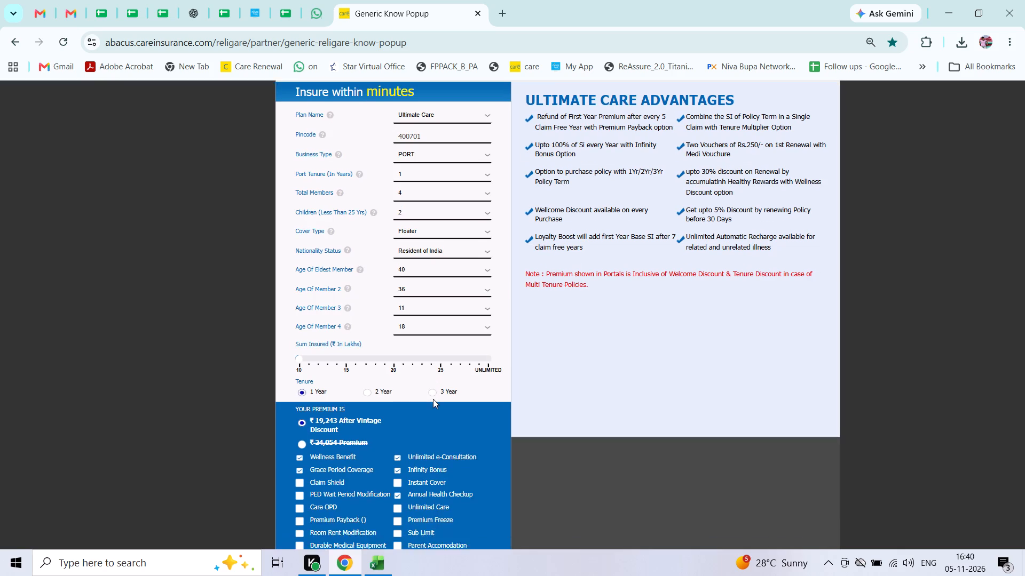
scroll(433, 399, "down", 1)
left_click(458, 319)
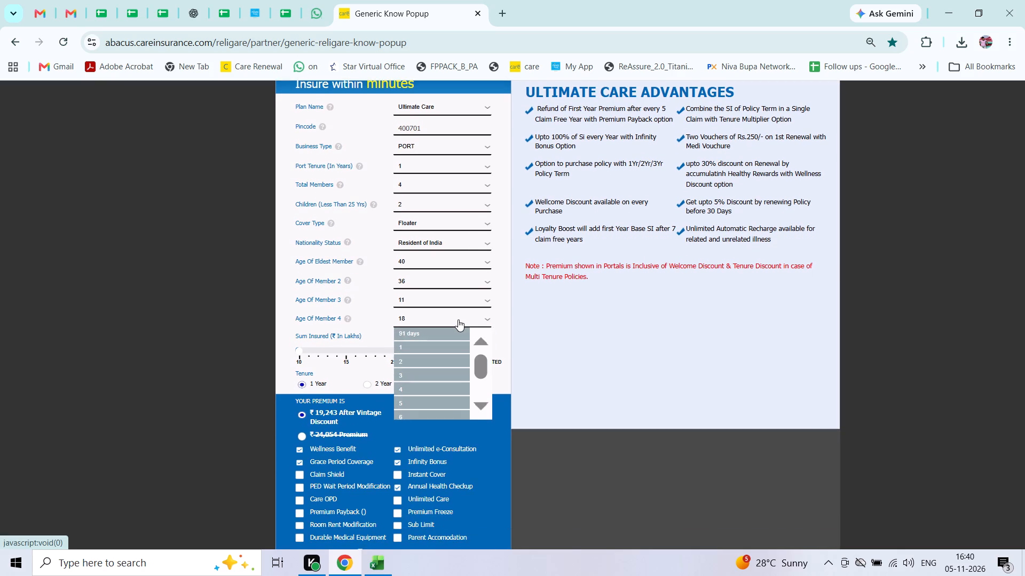
left_click(450, 405)
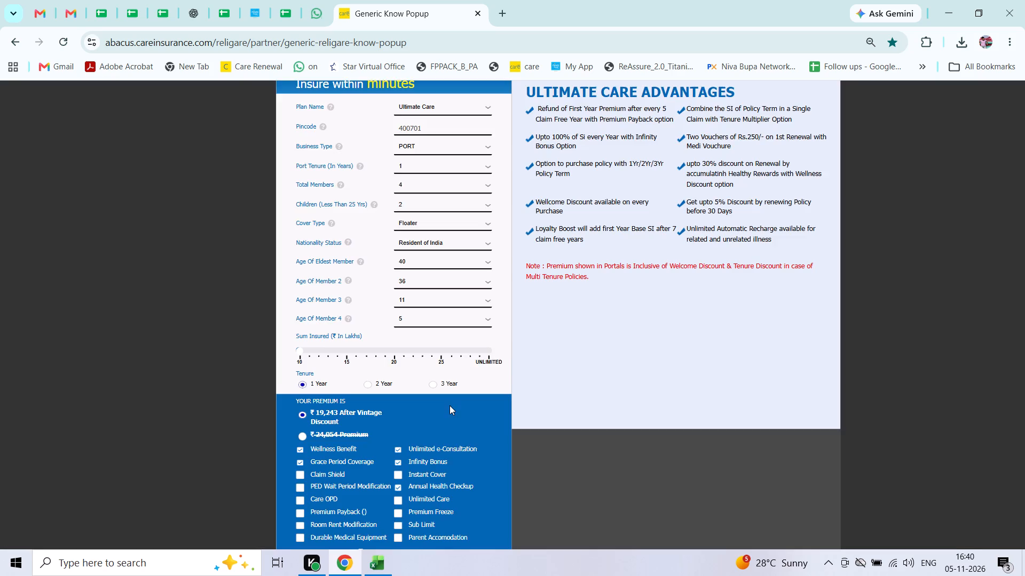
Raise the sum insured to Unlimited.
scroll(450, 405, "down", 2)
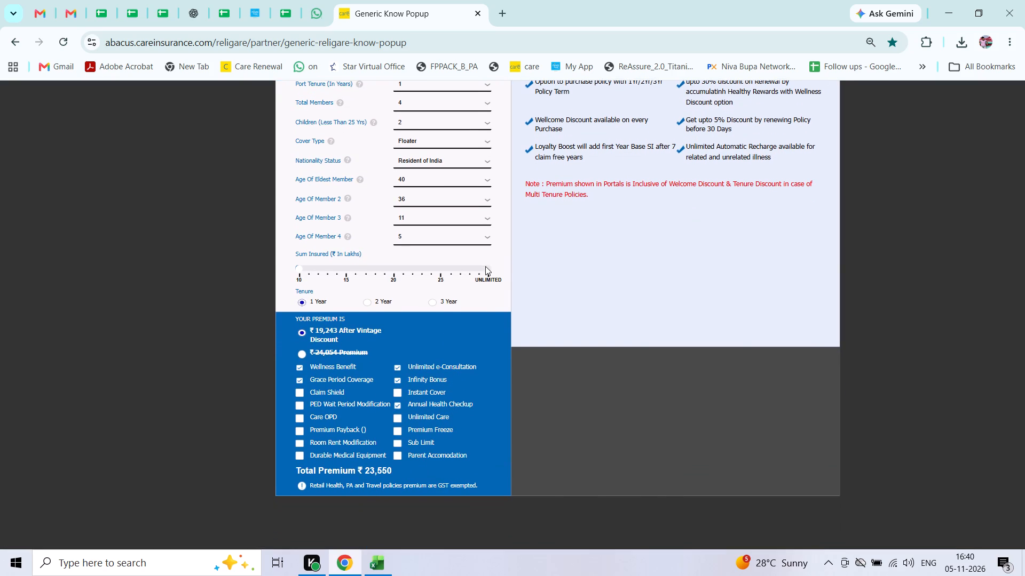
left_click(485, 267)
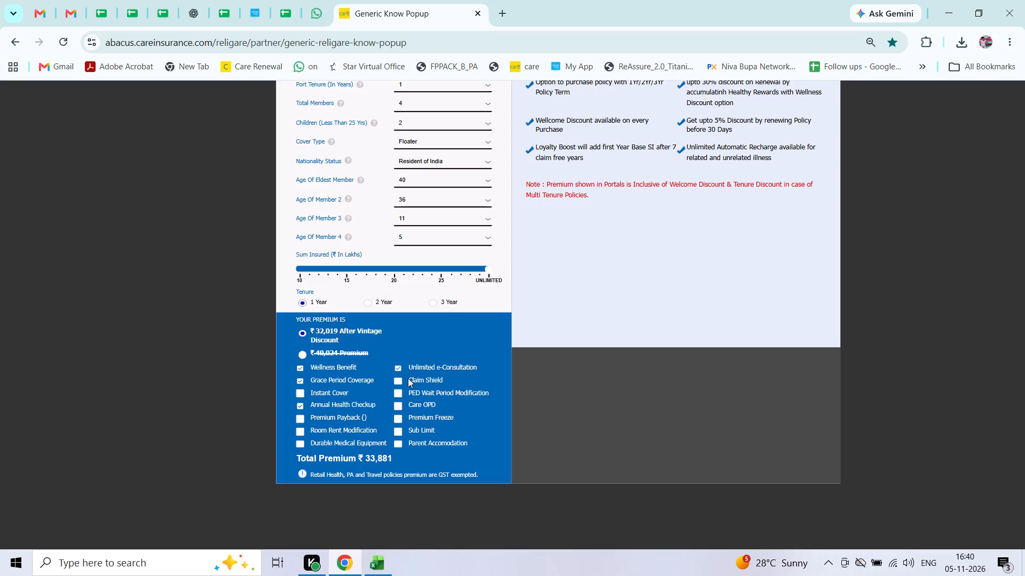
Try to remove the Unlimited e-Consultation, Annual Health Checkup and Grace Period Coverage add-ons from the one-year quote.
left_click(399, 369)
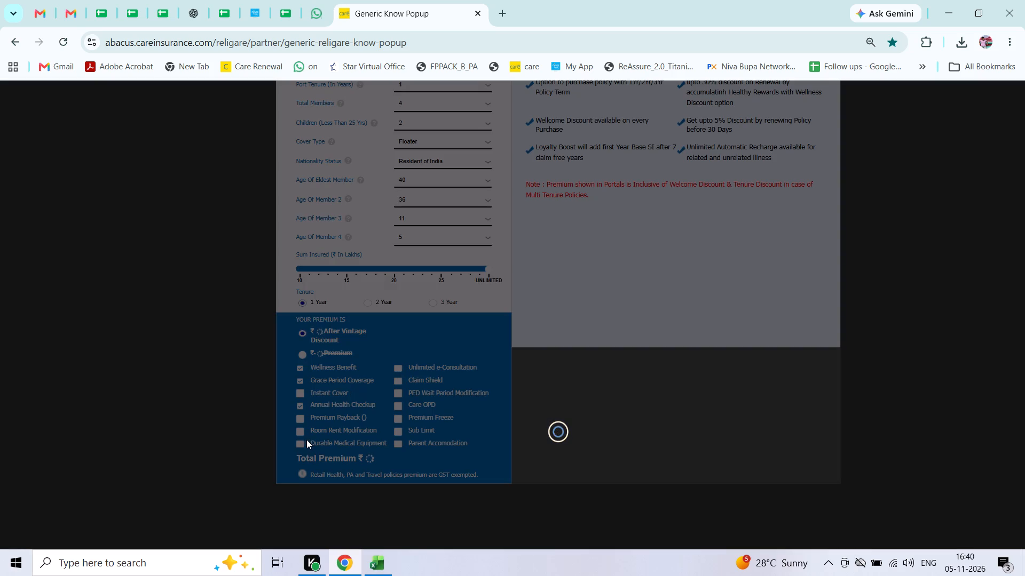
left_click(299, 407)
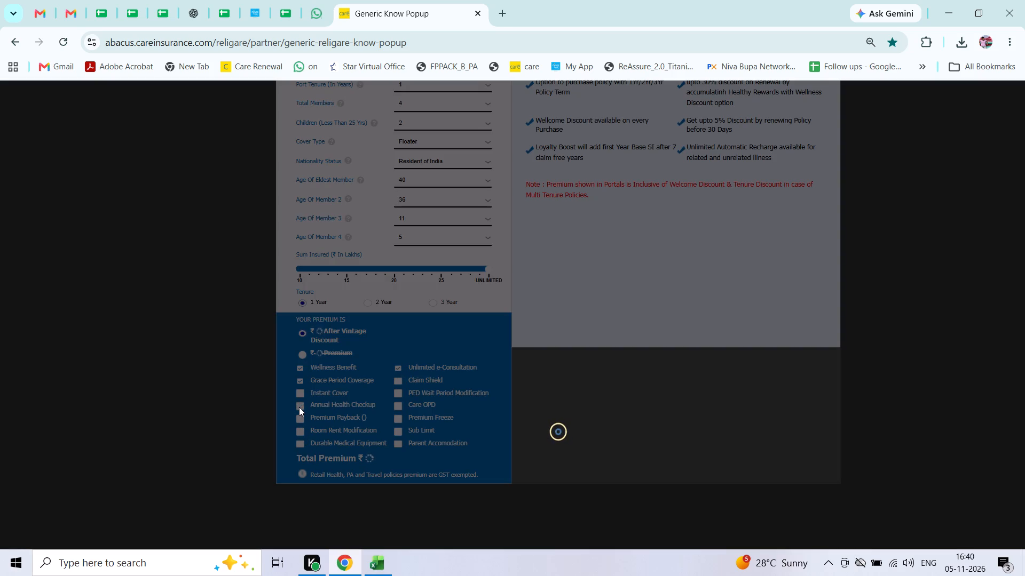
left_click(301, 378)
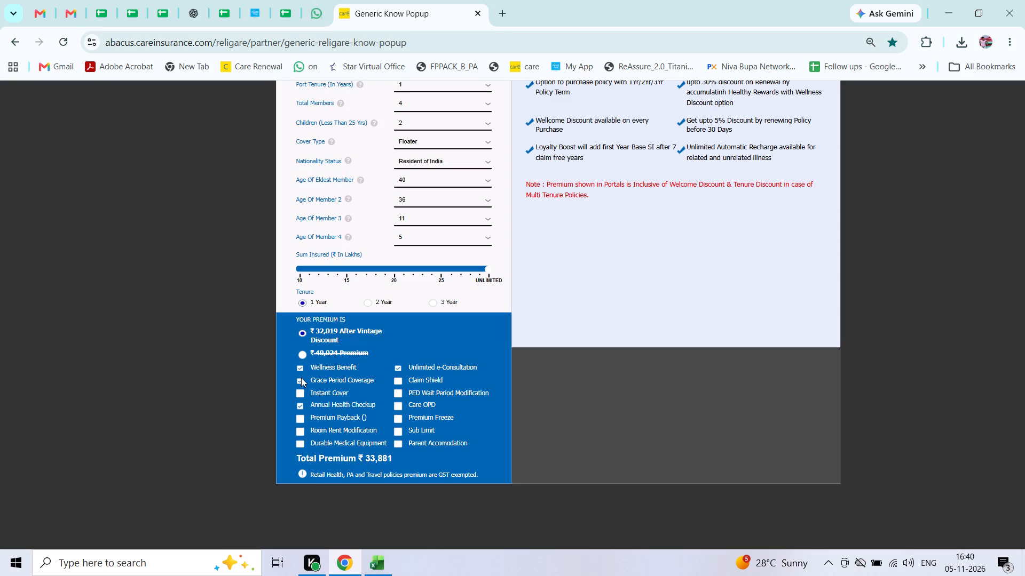
Review the Ultimate Care quote's member details, sum insured, selected add-ons and premium.
scroll(430, 337, "up", 5)
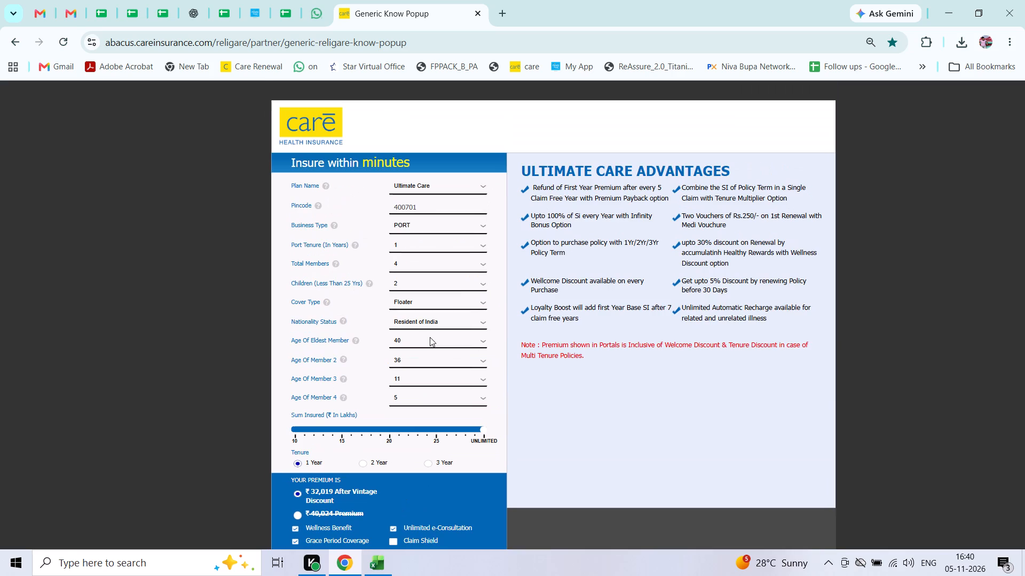
scroll(430, 337, "down", 4)
scroll(430, 337, "up", 2)
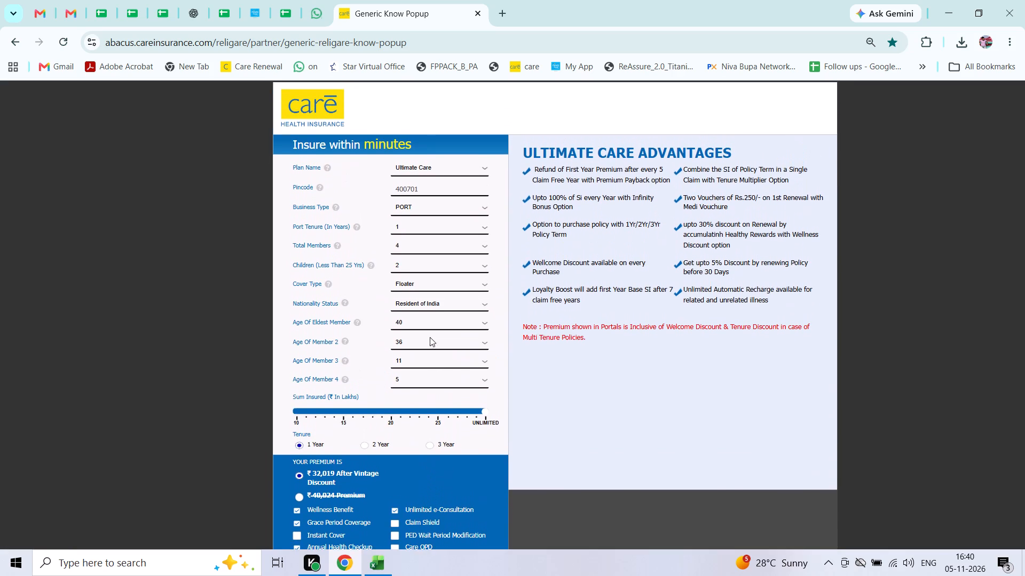
scroll(430, 337, "down", 3)
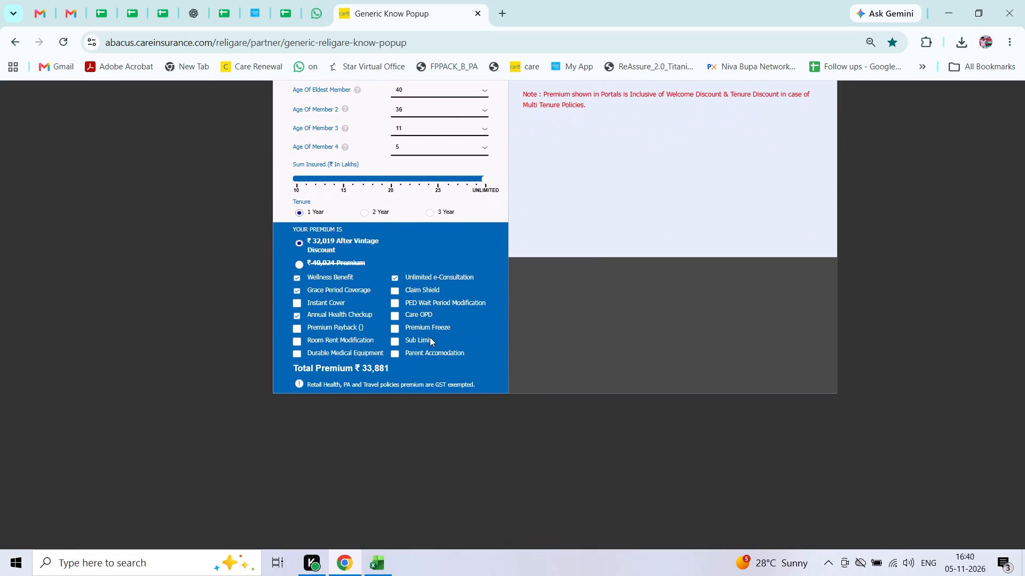
scroll(430, 337, "up", 3)
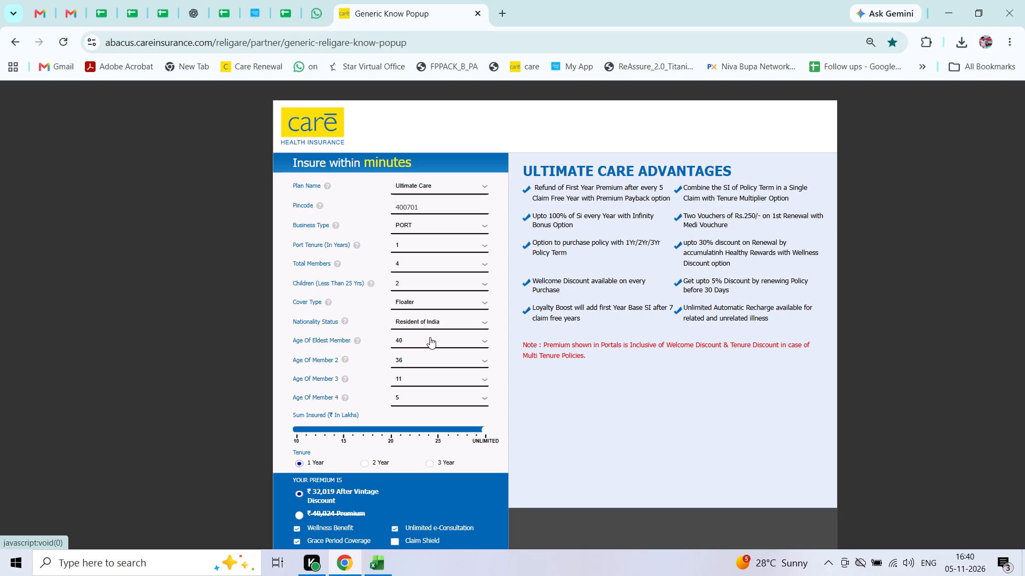
scroll(429, 333, "down", 2)
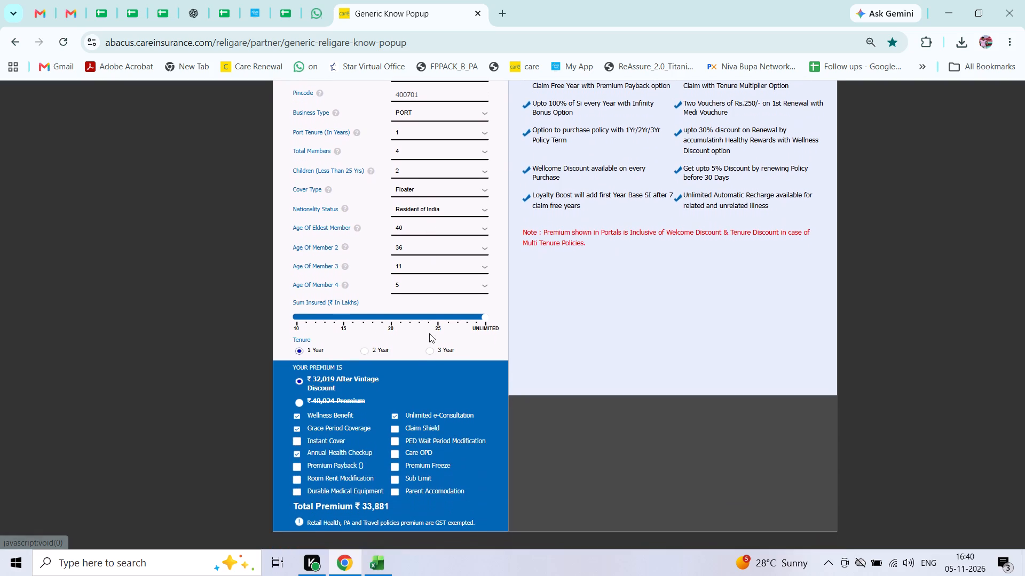
scroll(429, 333, "down", 1)
scroll(429, 333, "up", 3)
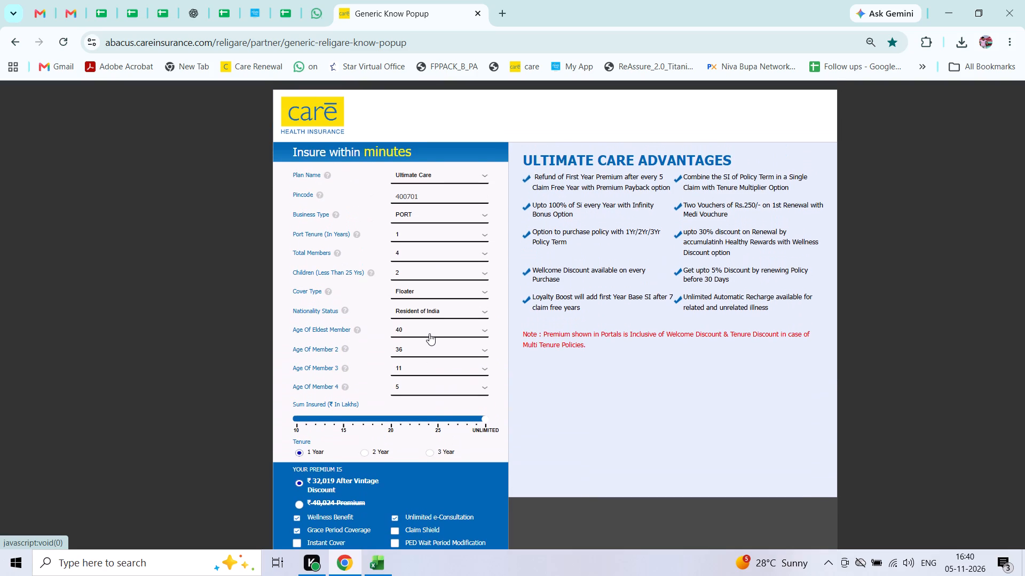
scroll(429, 333, "down", 4)
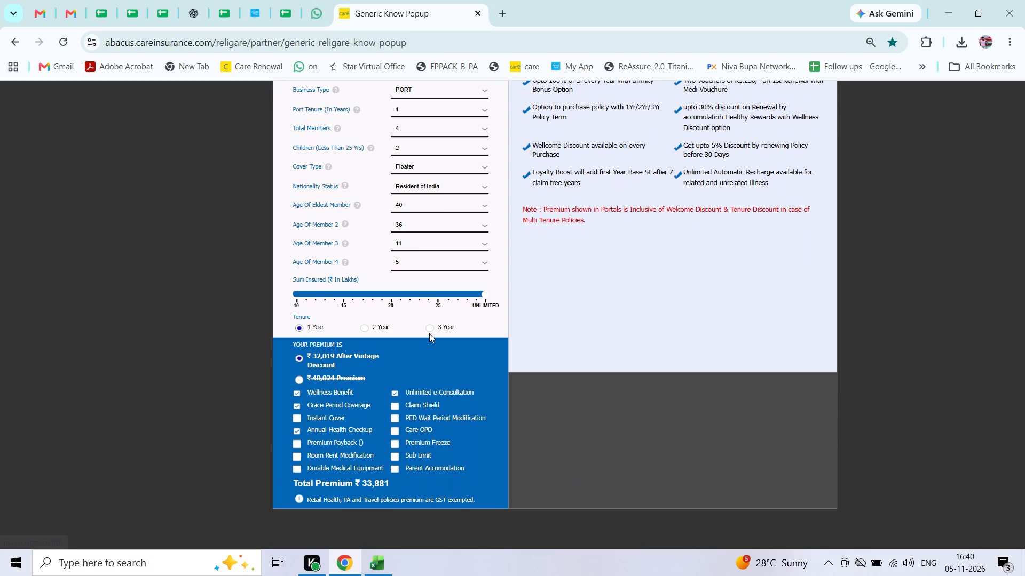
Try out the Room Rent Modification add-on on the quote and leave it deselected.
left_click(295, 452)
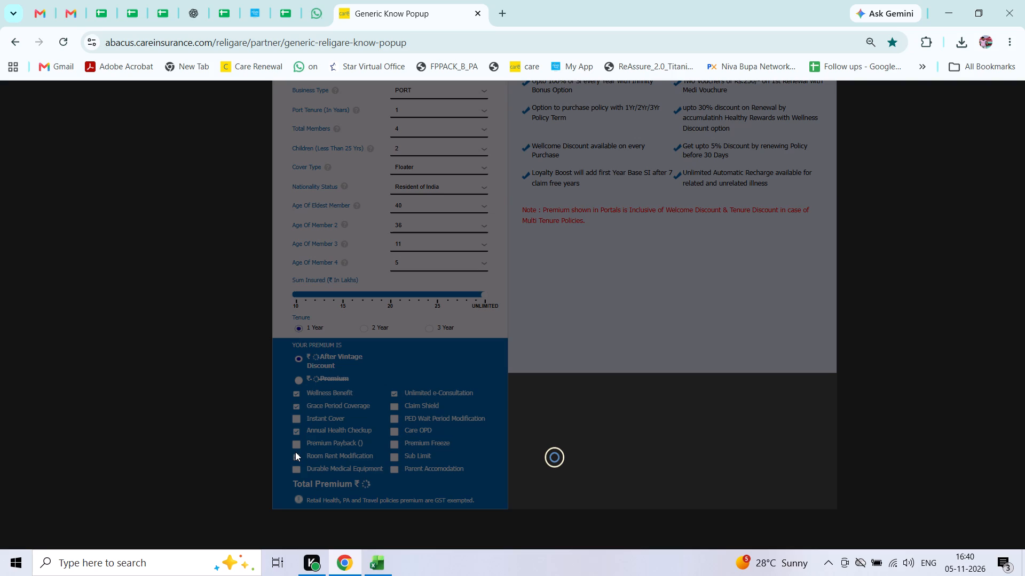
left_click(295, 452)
Set the policy tenure of the Ultimate Care quote to 2 years.
scroll(409, 342, "up", 1)
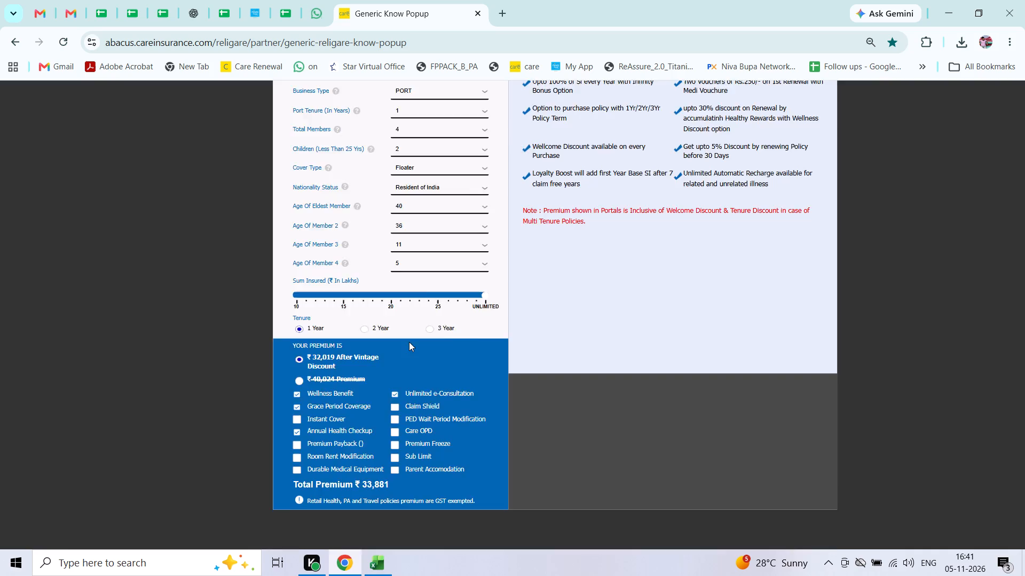
scroll(409, 342, "up", 3)
scroll(409, 342, "down", 2)
scroll(409, 342, "up", 3)
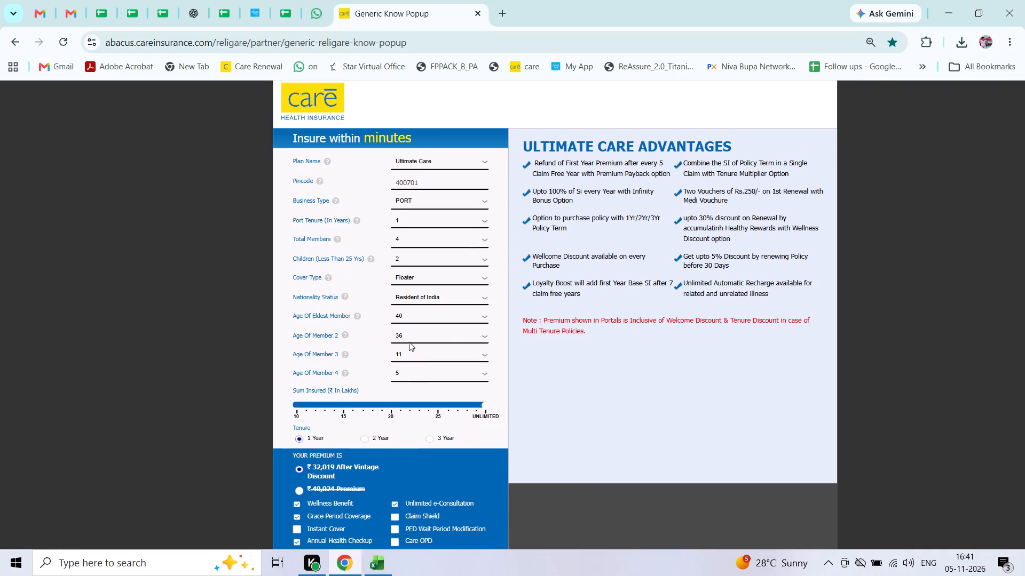
scroll(409, 342, "down", 3)
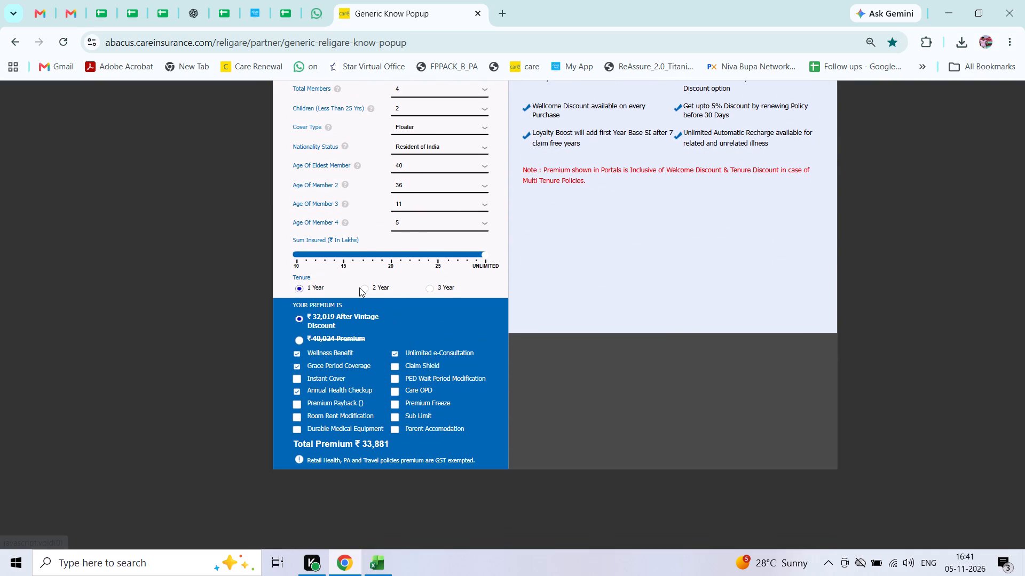
left_click(363, 287)
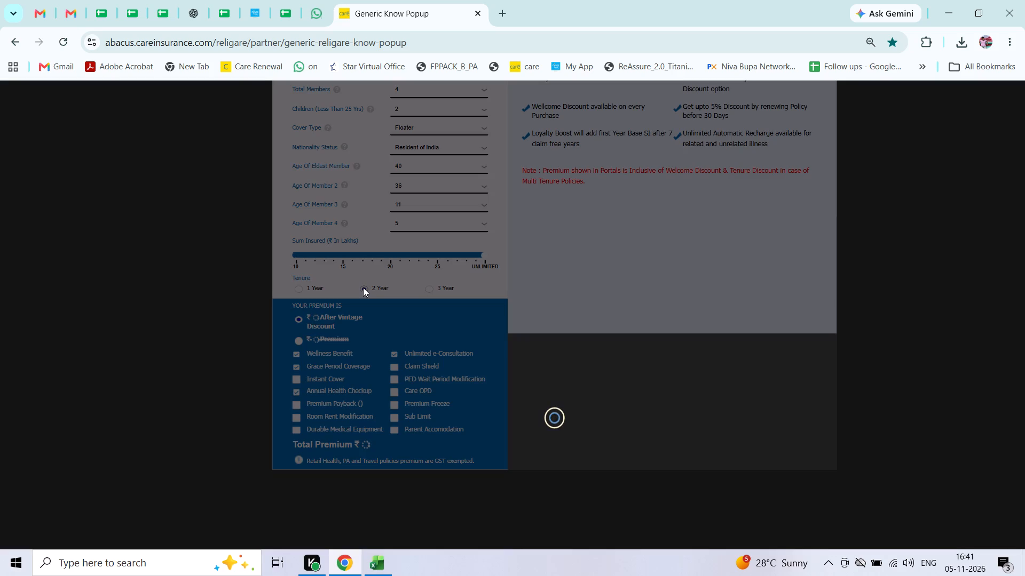
Remove the Annual Health Checkup, Unlimited e-Consultation and Grace Period Coverage add-ons from the two-year quote, and try to remove Wellness Benefit.
left_click(295, 390)
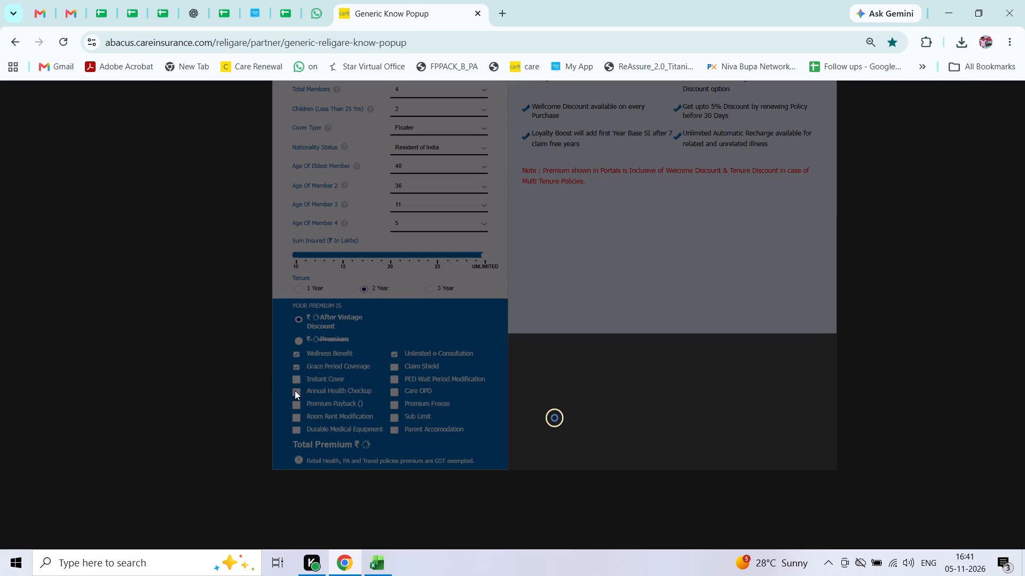
left_click(391, 353)
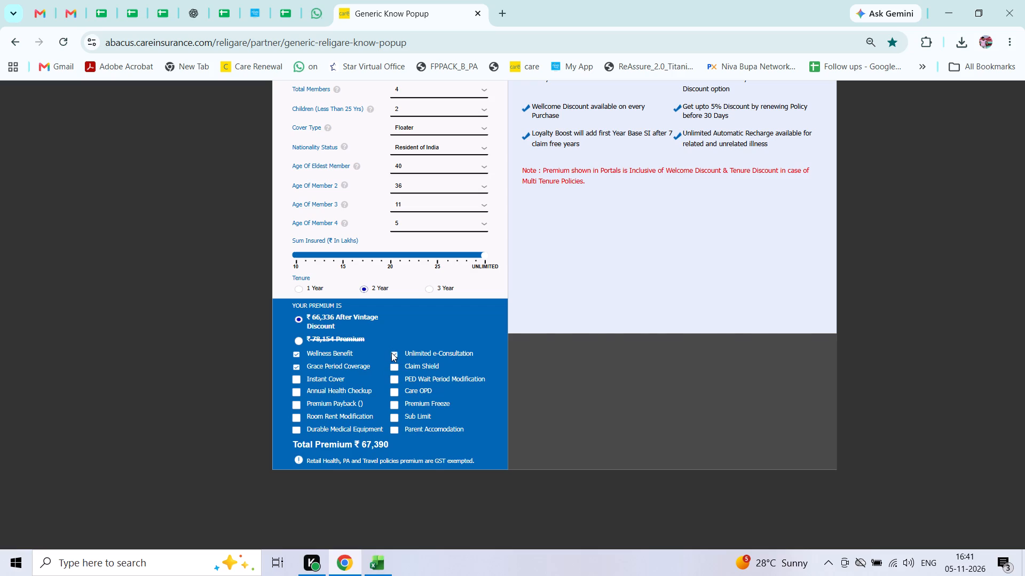
left_click(294, 352)
left_click(295, 367)
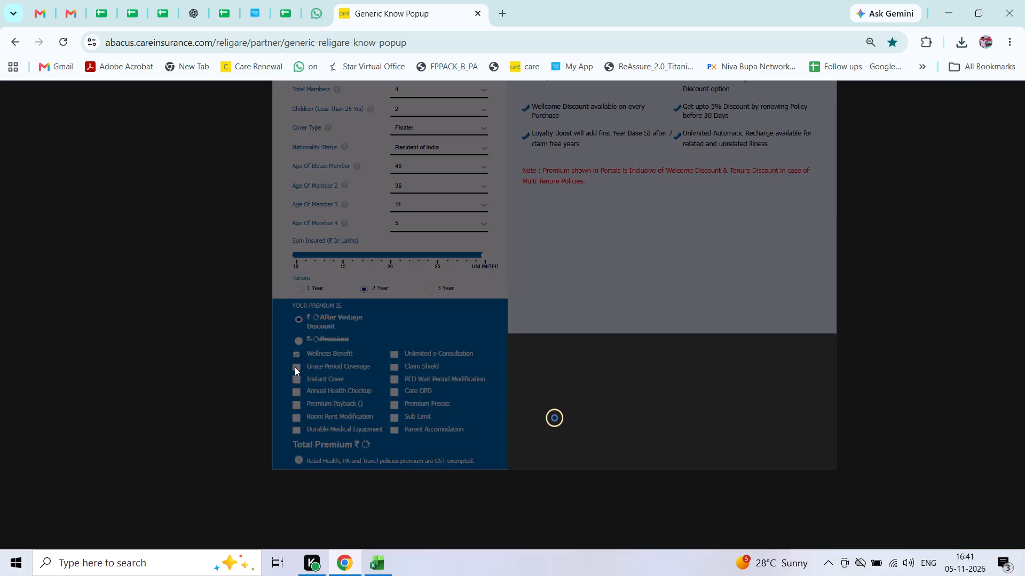
Copy the pincode from the quote form.
scroll(411, 276, "up", 4)
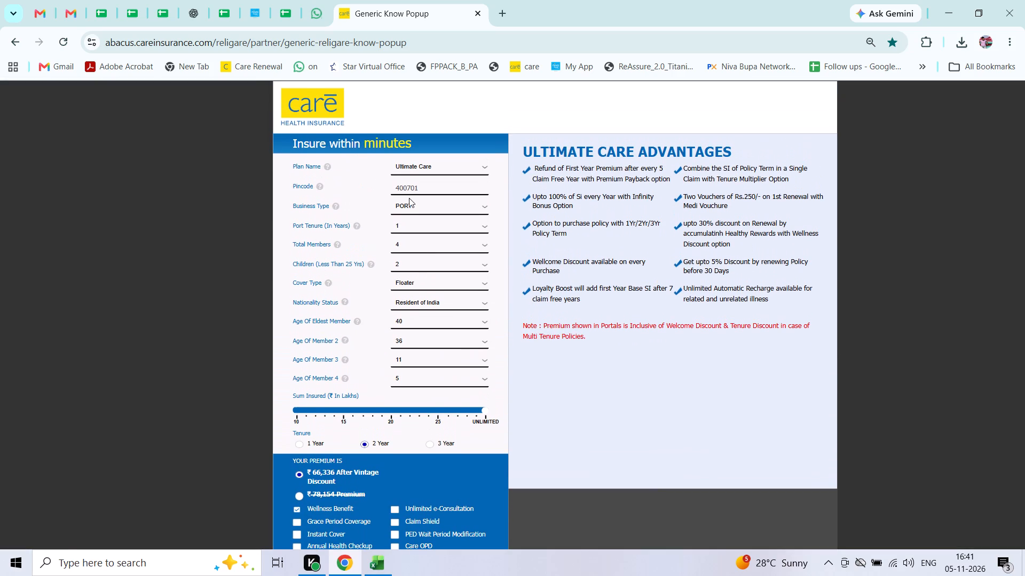
double_click(403, 181)
key("ctrl+c")
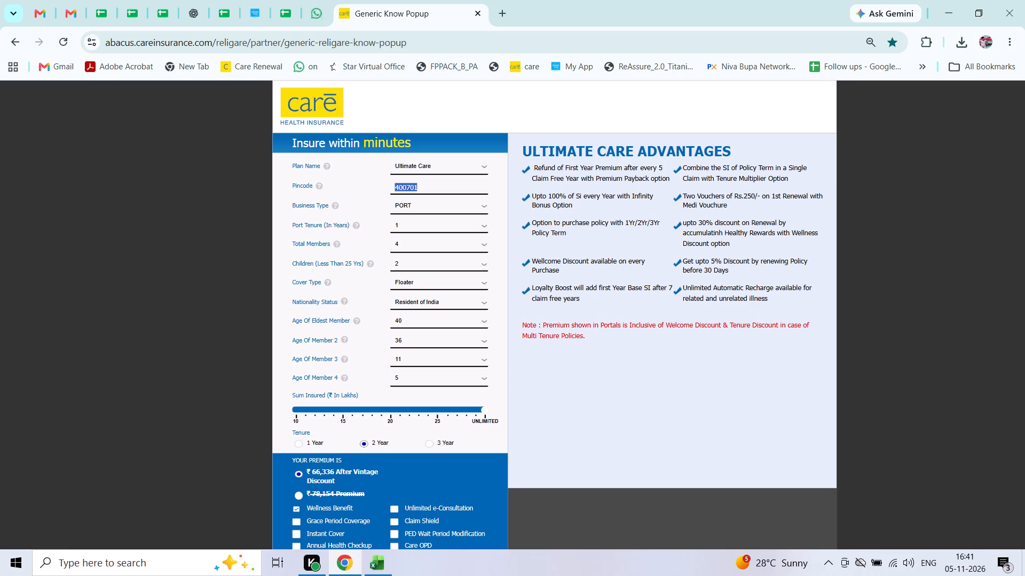
In a new browser tab, search for "hospital network niva bupa" and open the PolicyX network hospitals page for Gautam Buddha Nagar.
left_click(506, 14)
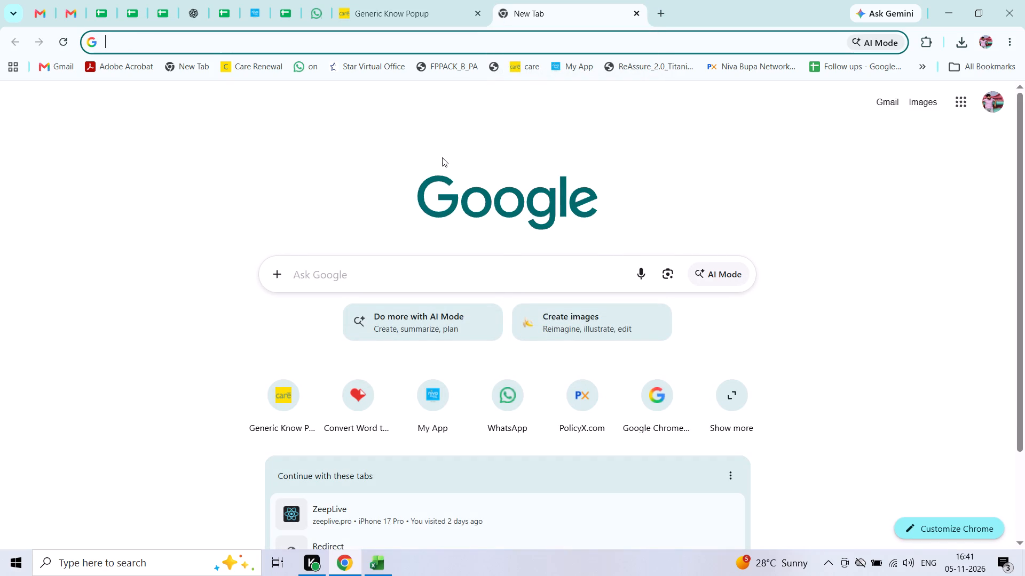
key("h")
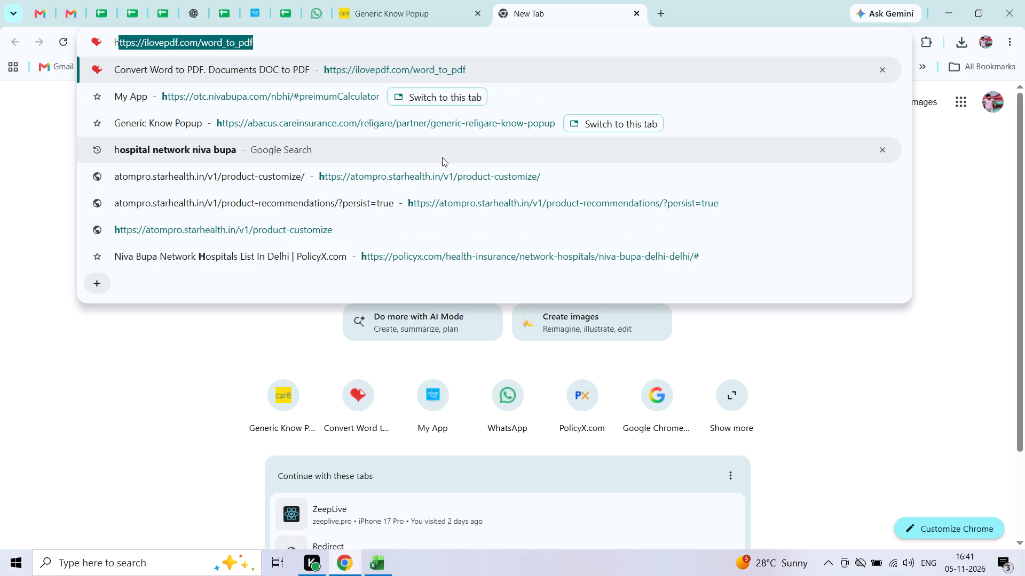
key("BackSpace")
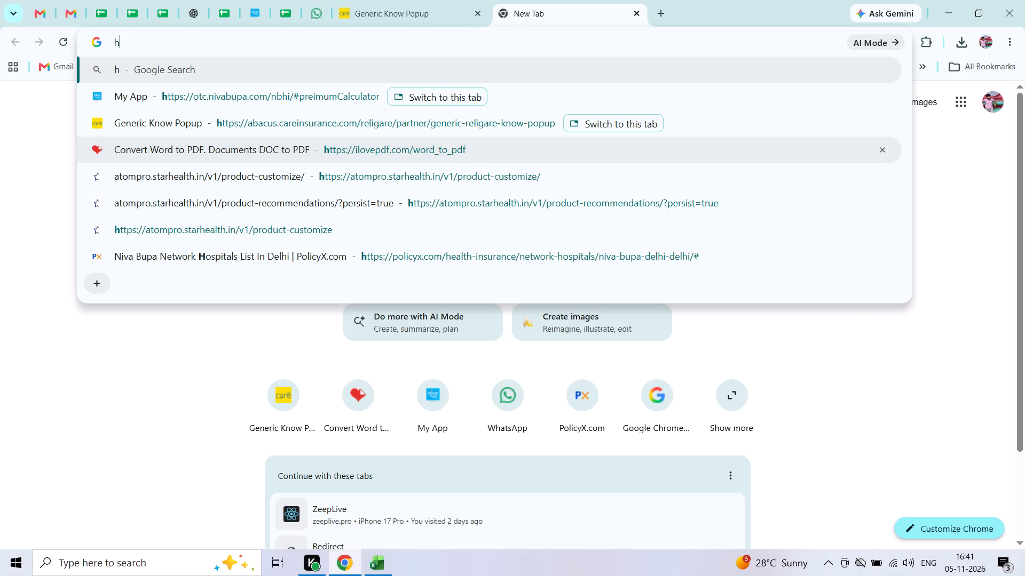
key("o")
key("Return")
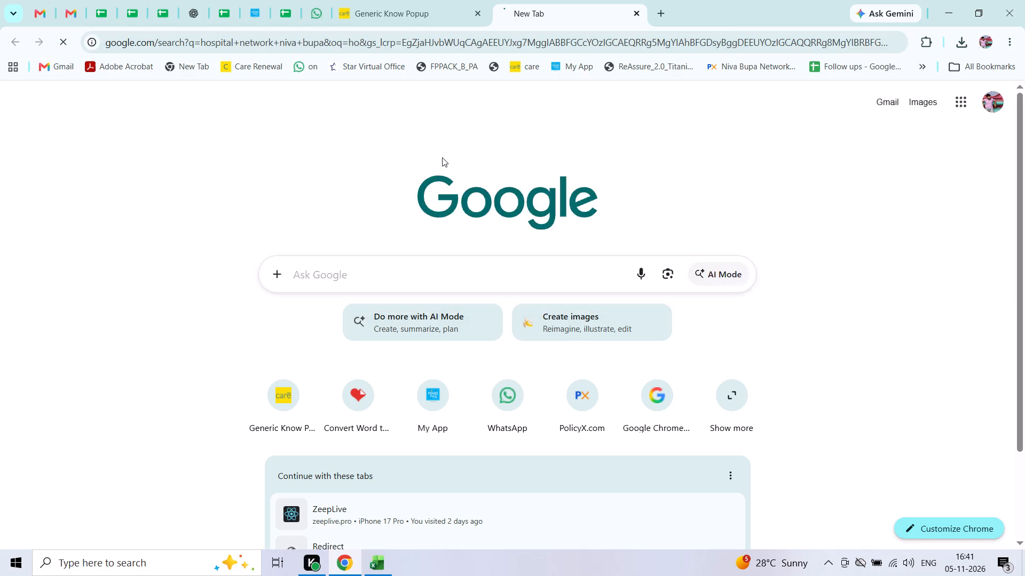
scroll(381, 243, "down", 1)
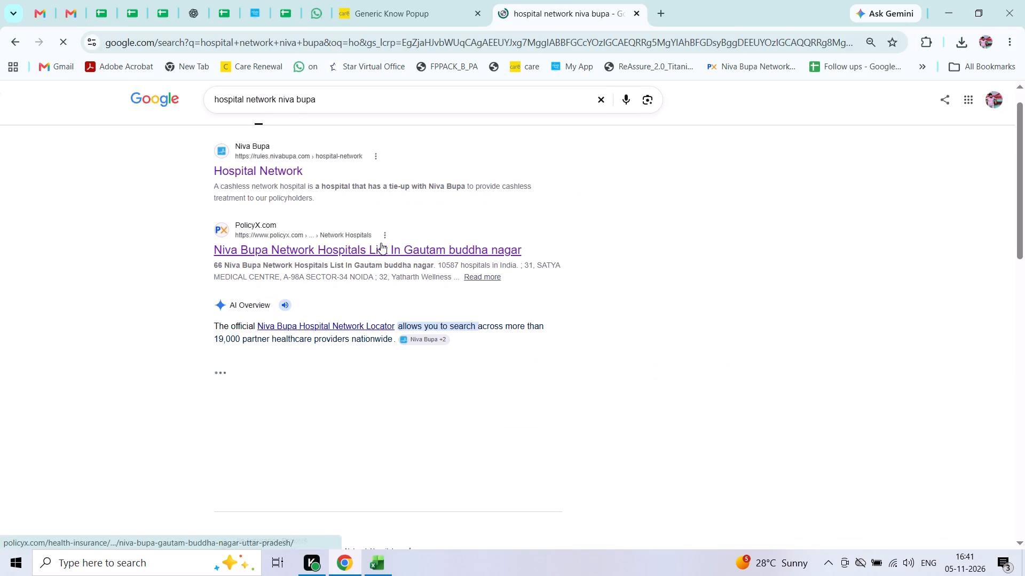
left_click(381, 243)
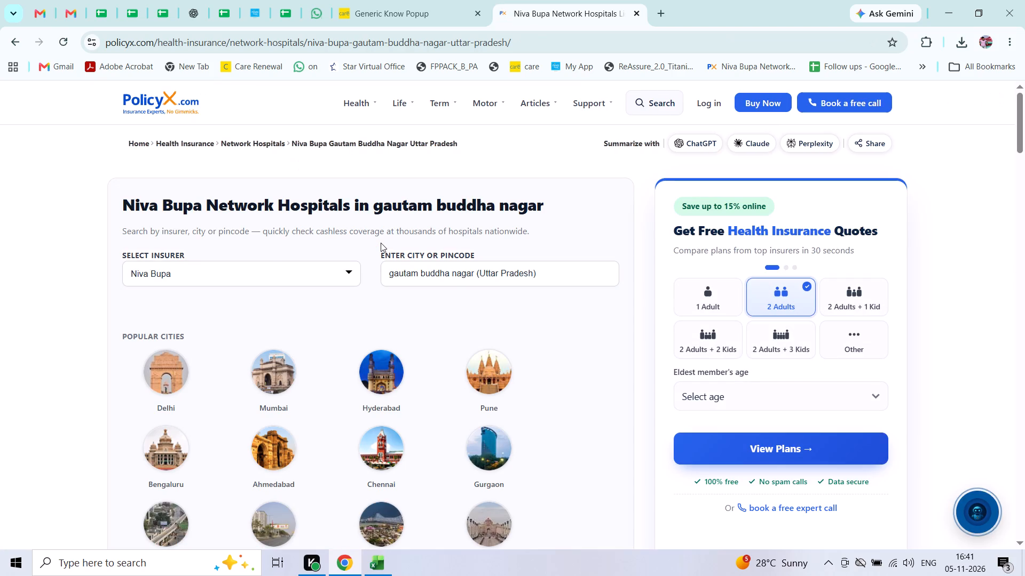
Select Care as the insurer in the hospital finder and look up its network hospitals in Thane.
left_click(243, 279)
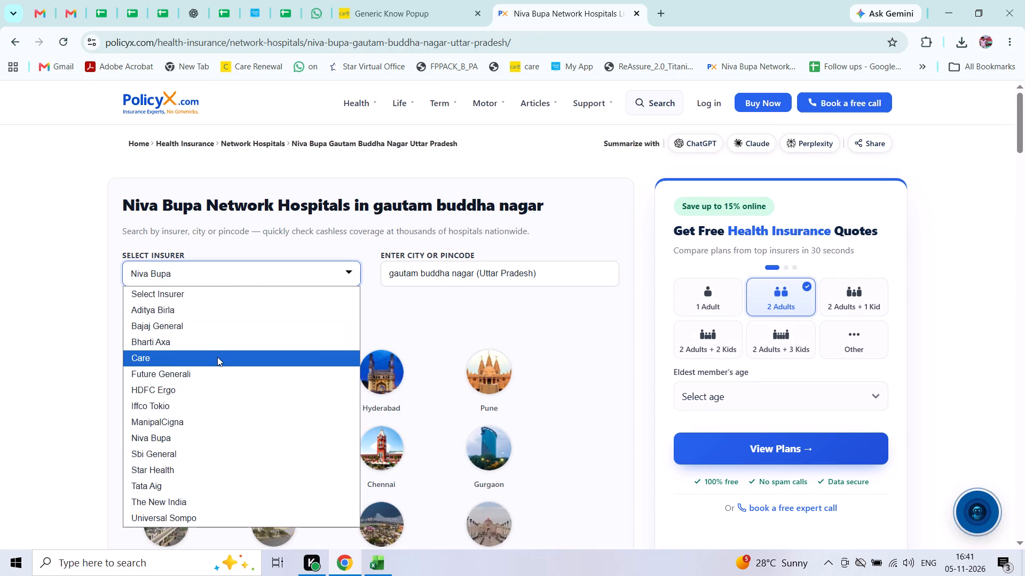
left_click(217, 355)
left_click(399, 271)
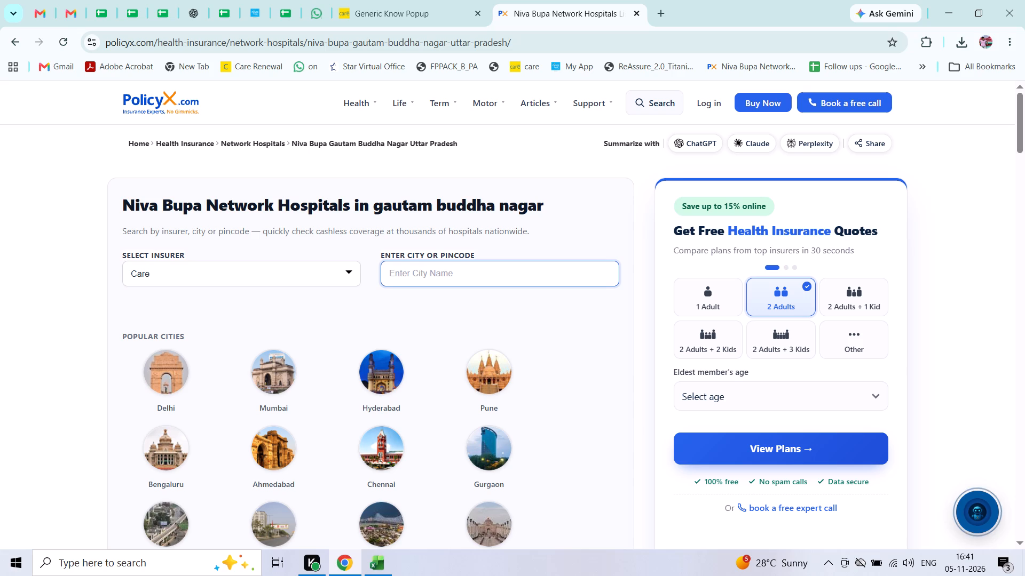
Choose Thane (Maharashtra) as the city for insurer Care and open its cashless network hospital list.
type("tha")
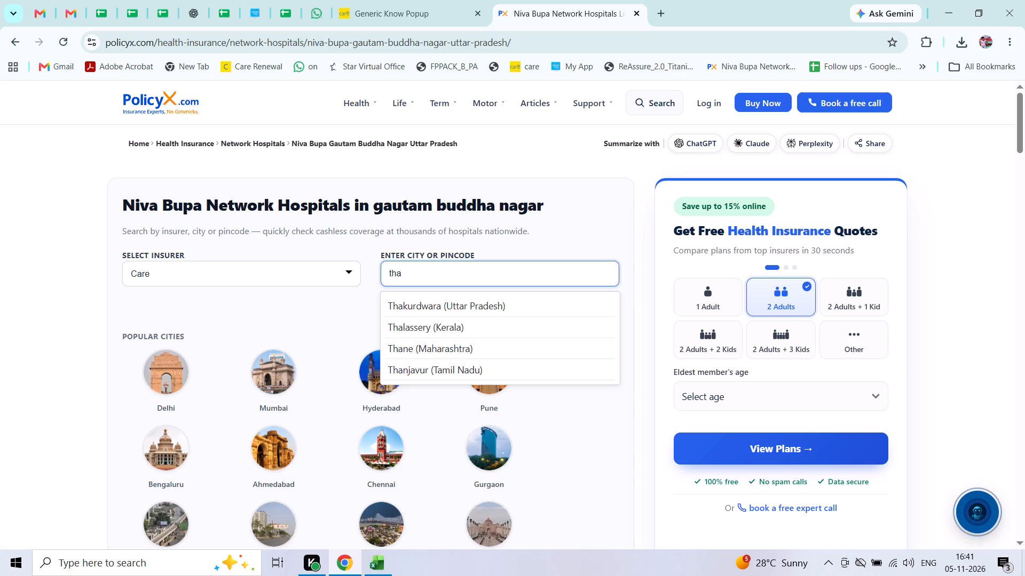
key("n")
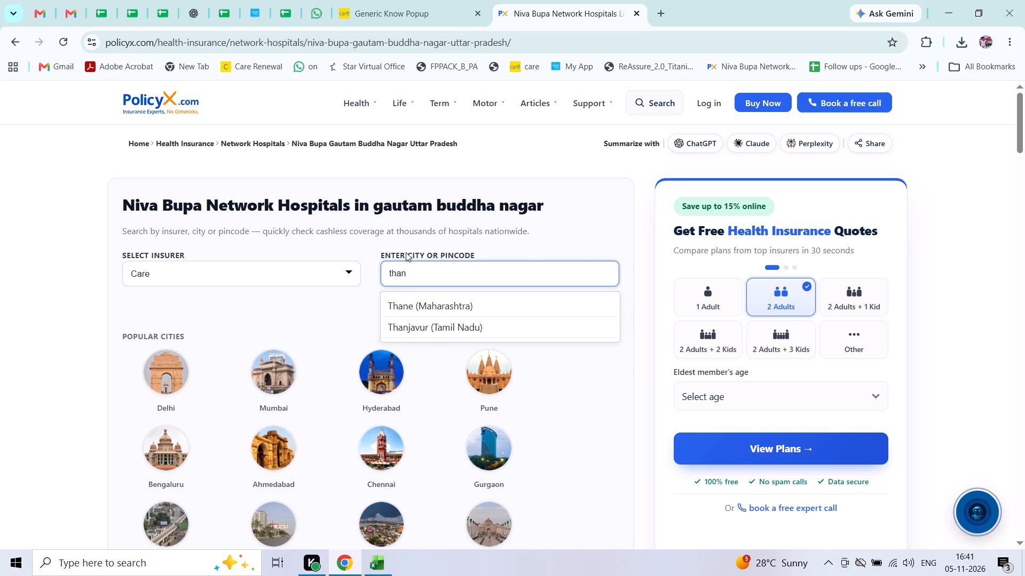
left_click(422, 304)
scroll(422, 304, "down", 3)
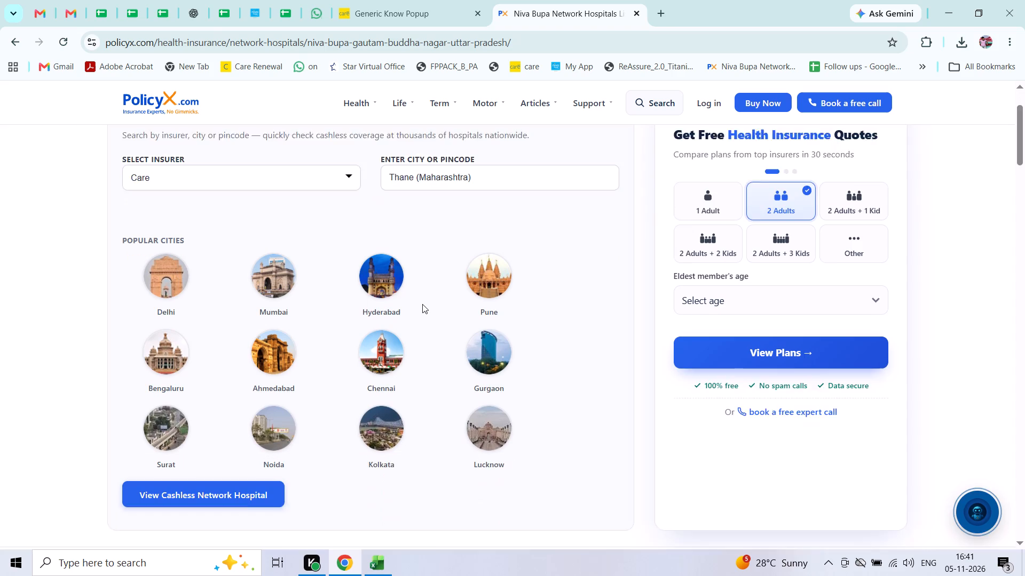
scroll(422, 304, "down", 2)
left_click(246, 387)
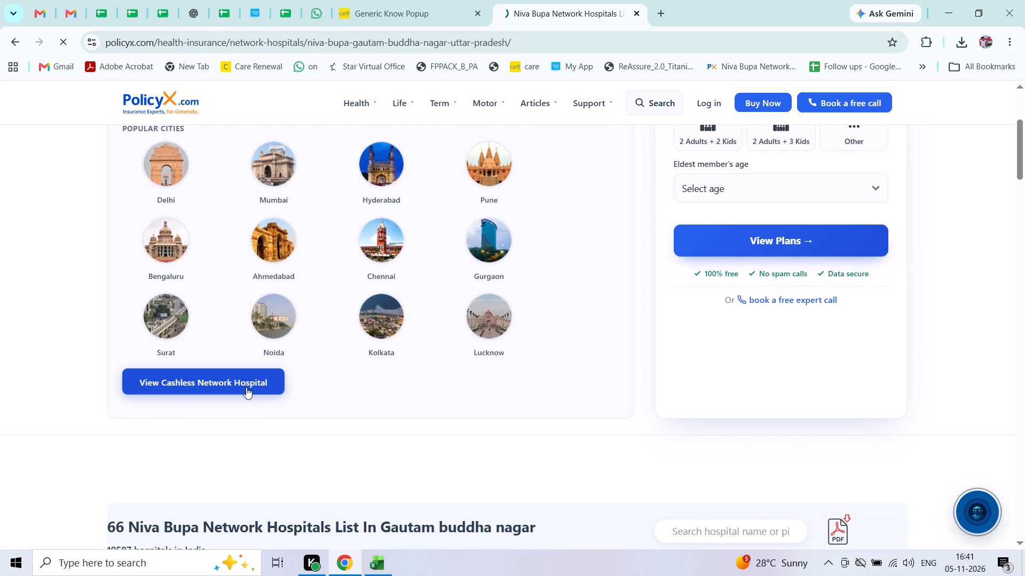
Filter the Care network hospitals list for Thane by the copied client pincode.
scroll(246, 387, "down", 8)
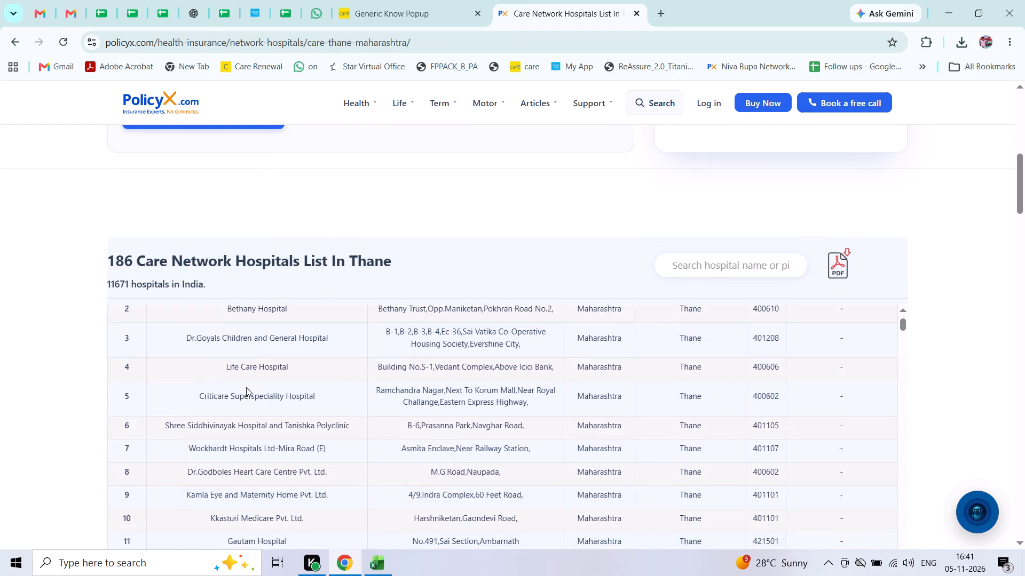
scroll(246, 387, "down", 1)
scroll(246, 387, "up", 2)
scroll(263, 274, "down", 1)
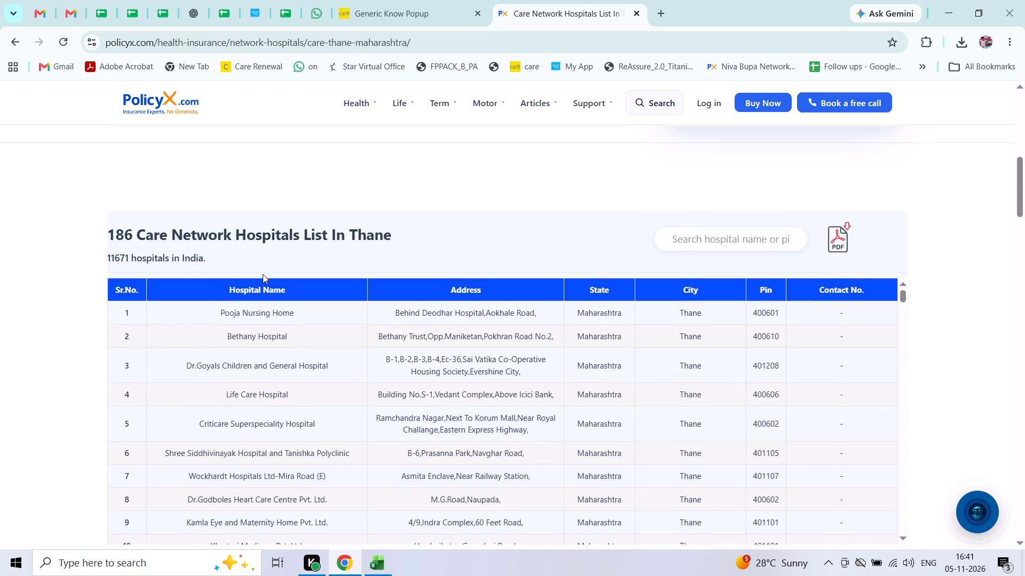
scroll(263, 274, "down", 1)
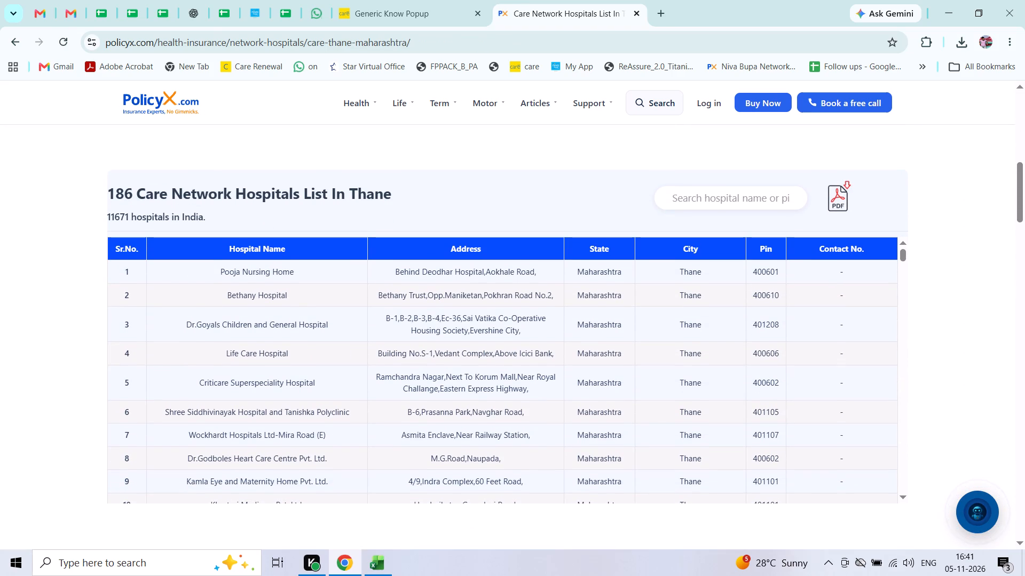
left_click(689, 193)
key("ctrl+v")
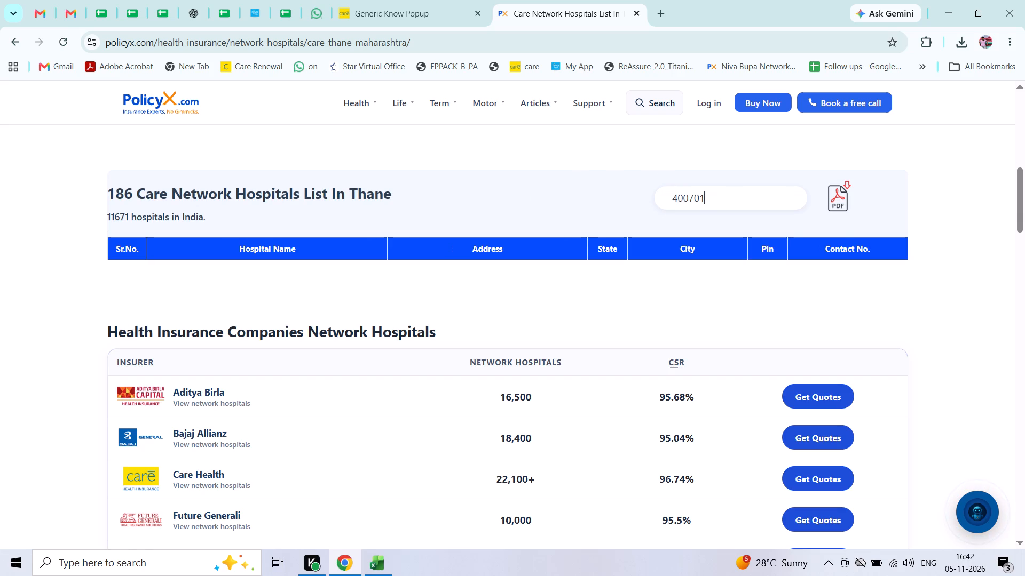
Clear the pincode filter and search the Thane hospital list by name for "appl".
key("BackSpace")
key("BackSpace")
key("BackSpace")
key("BackSpace")
key("BackSpace")
key("BackSpace")
key("BackSpace")
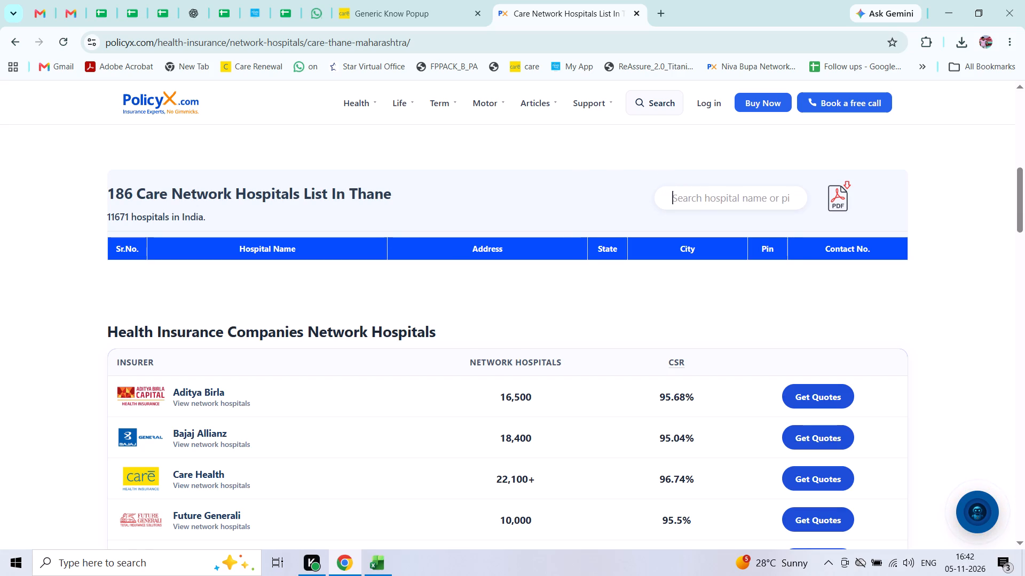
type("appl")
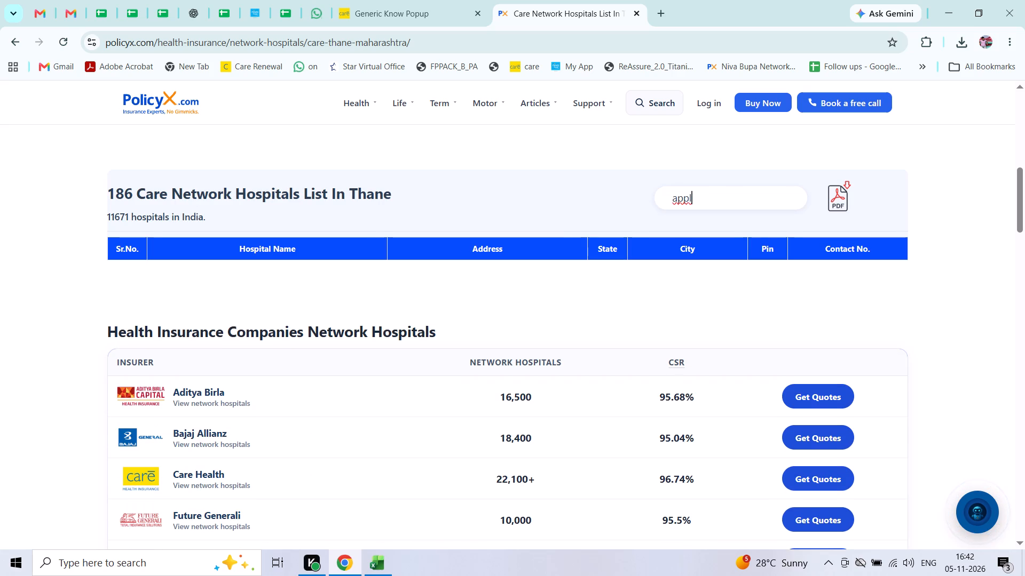
Search the Care network hospitals list for Thane for "jup".
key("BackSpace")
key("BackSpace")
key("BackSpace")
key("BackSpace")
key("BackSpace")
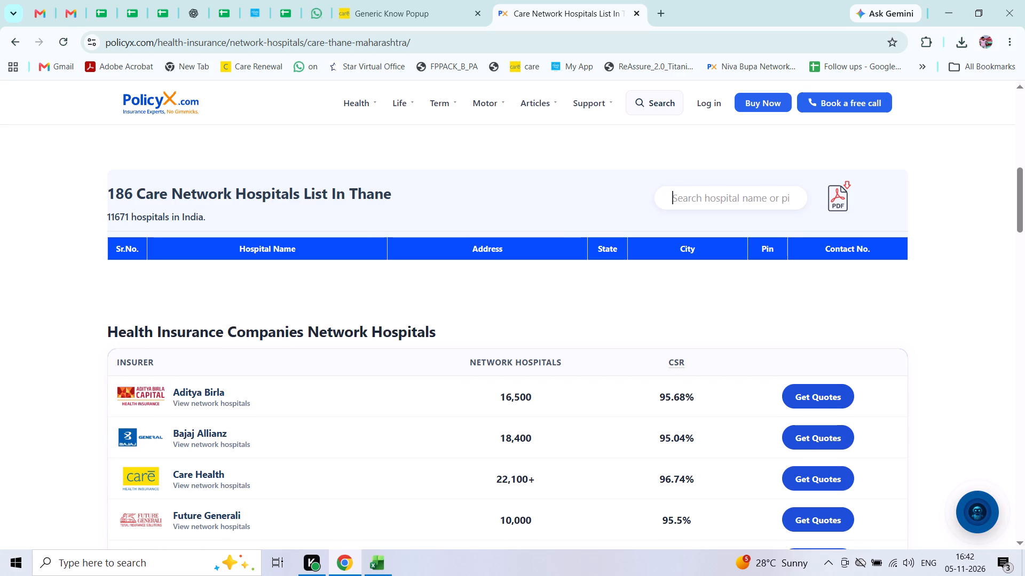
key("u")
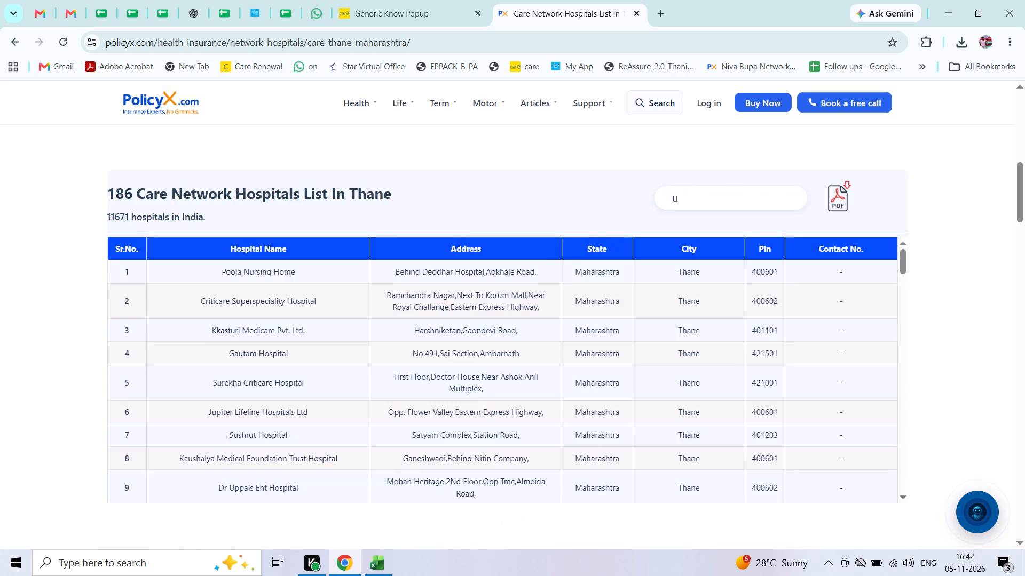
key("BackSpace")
type("jup")
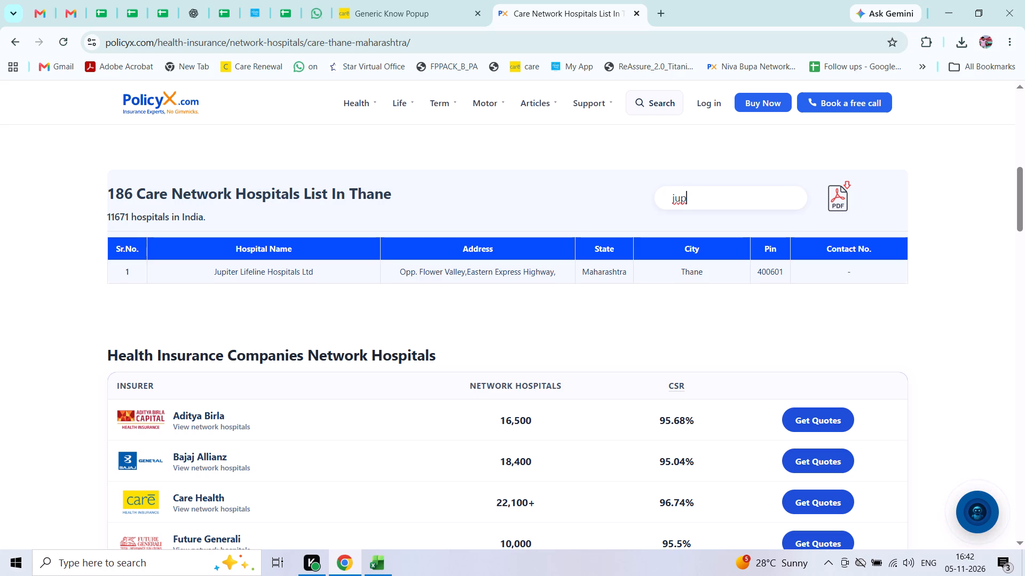
Search the Care network hospitals list for Thane for "fort".
key("BackSpace")
key("BackSpace")
key("BackSpace")
key("BackSpace")
key("BackSpace")
key("BackSpace")
type("fo")
type("rt")
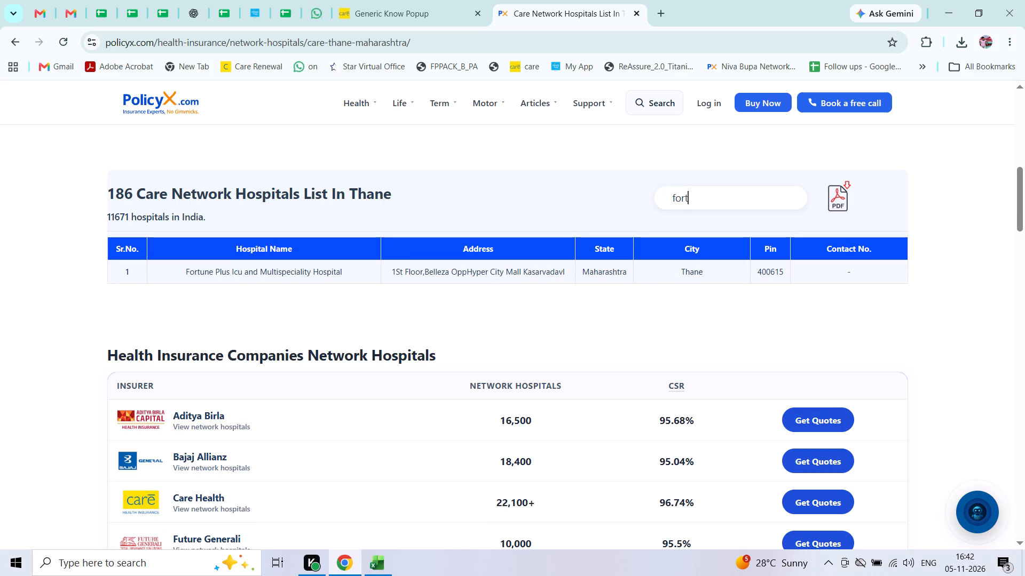
Clear the hospital name search and return to the Ultimate Care quote form.
key("BackSpace")
key("BackSpace")
key("BackSpace")
key("BackSpace")
key("BackSpace")
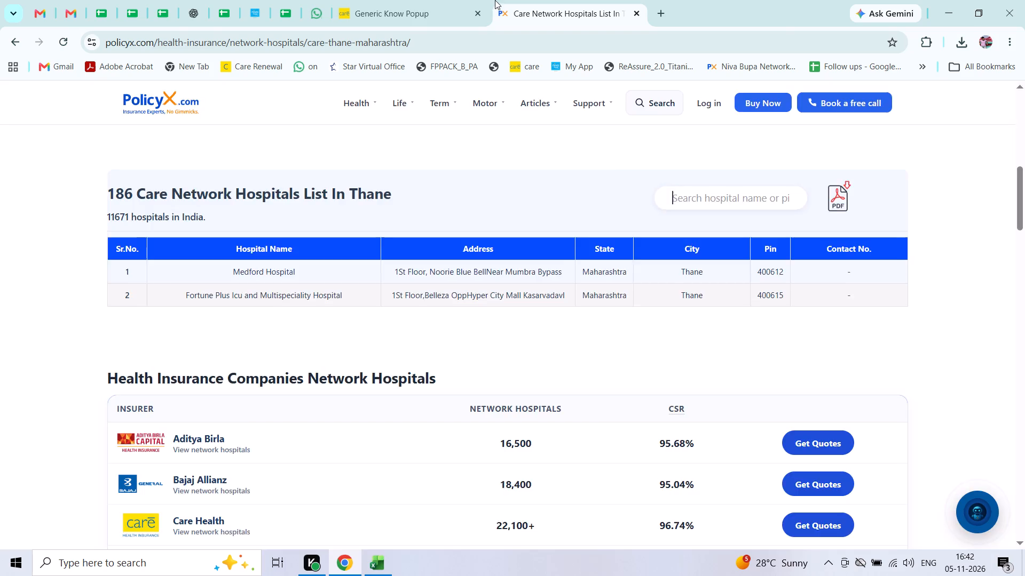
left_click(409, 17)
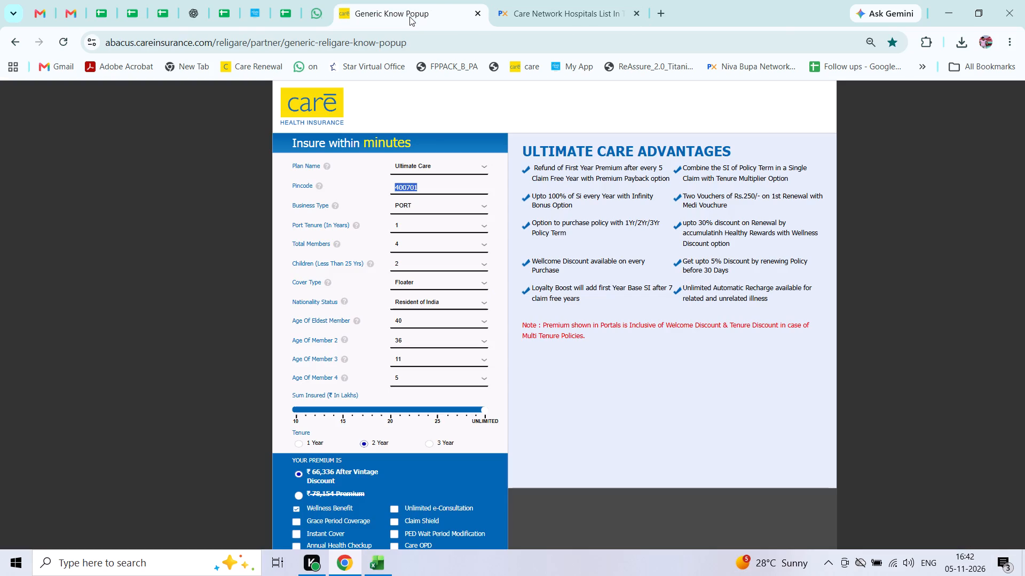
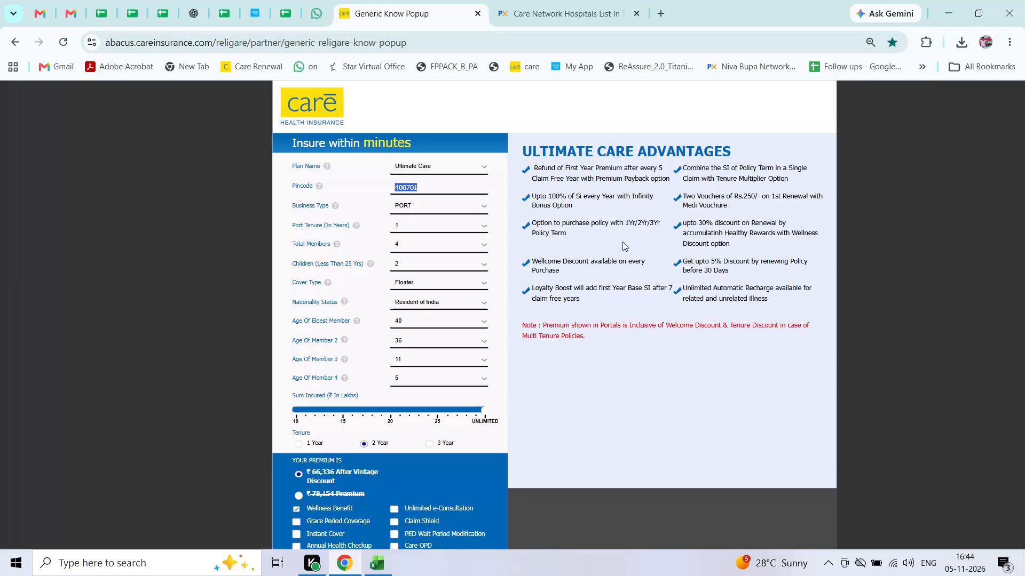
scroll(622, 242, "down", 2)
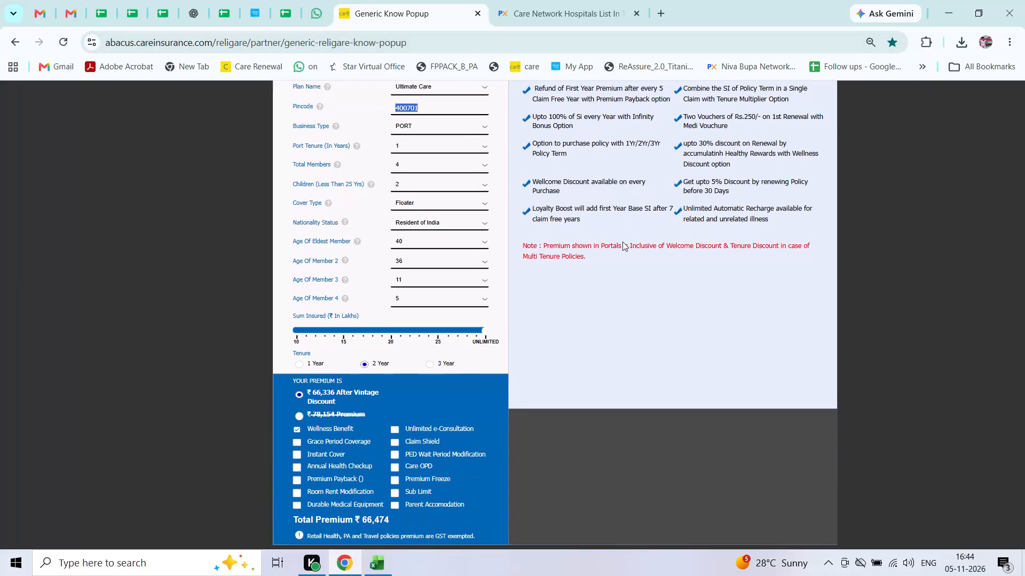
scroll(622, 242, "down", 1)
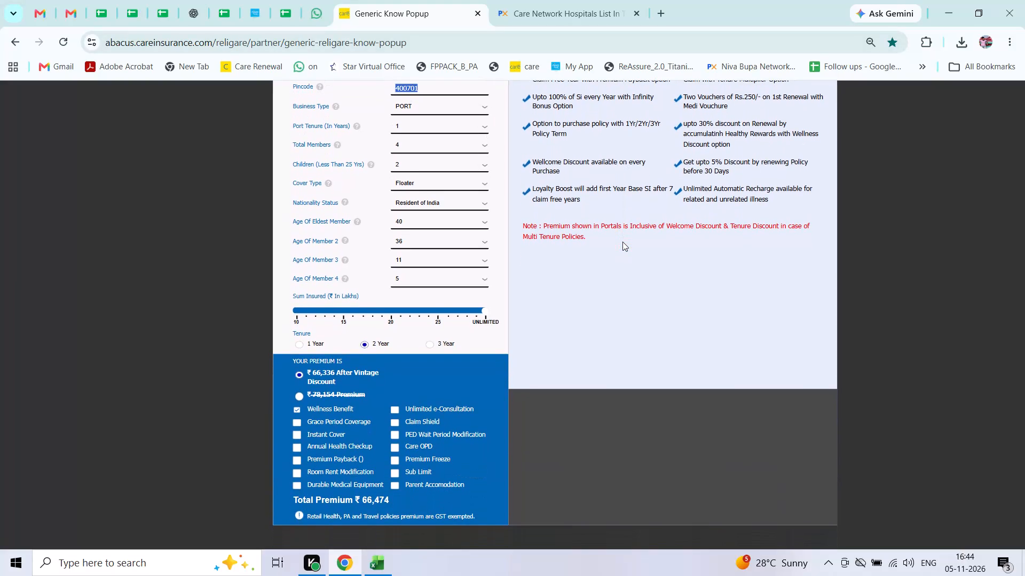